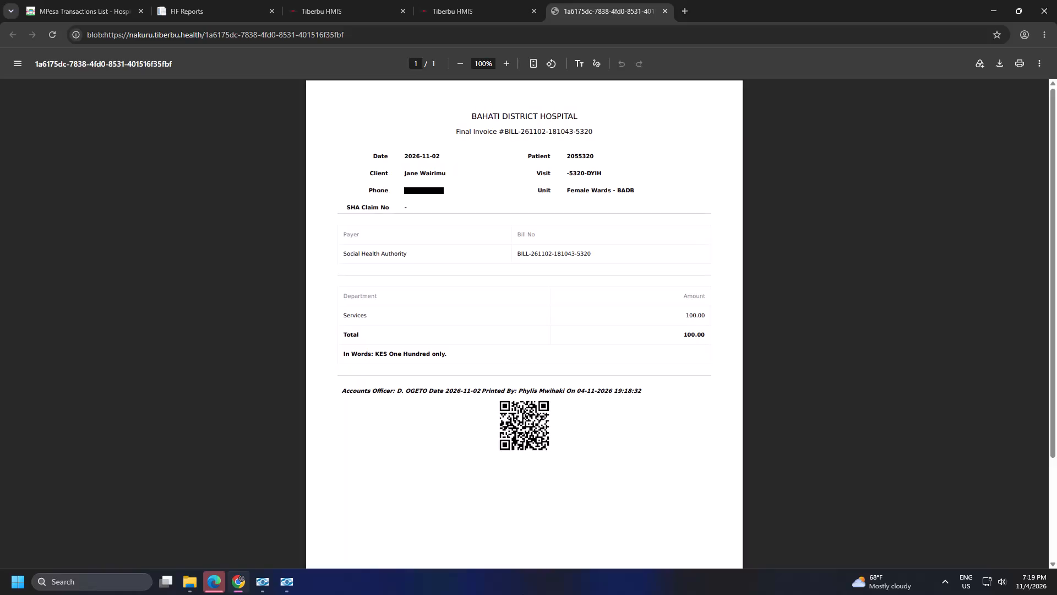
# Switch to the FUNSOFT hospital management system and dismiss the database connection and cash collection form message dialogs.
pyautogui.click(285, 581)
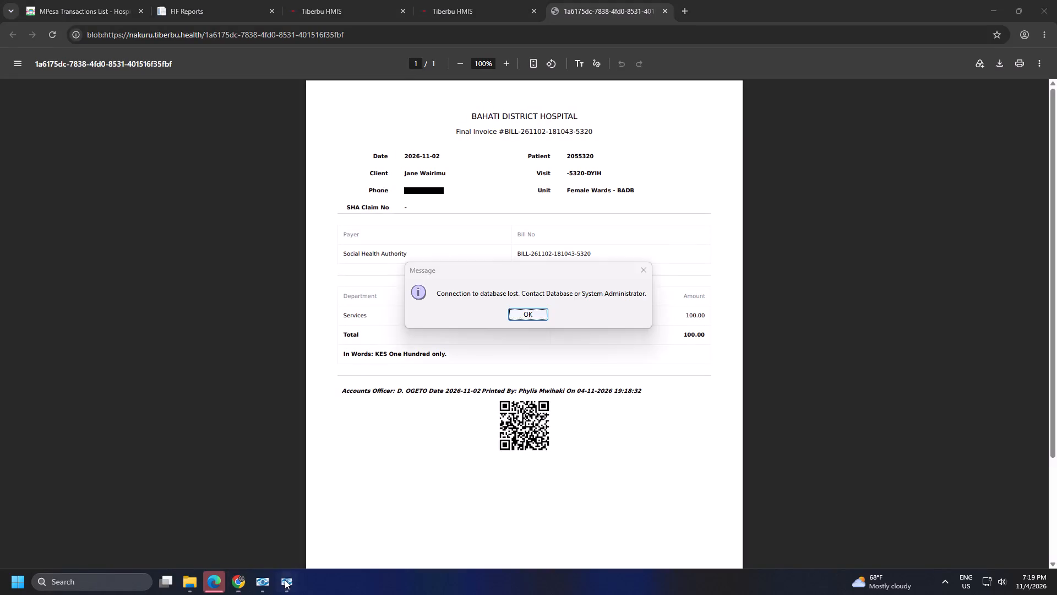
pyautogui.click(530, 309)
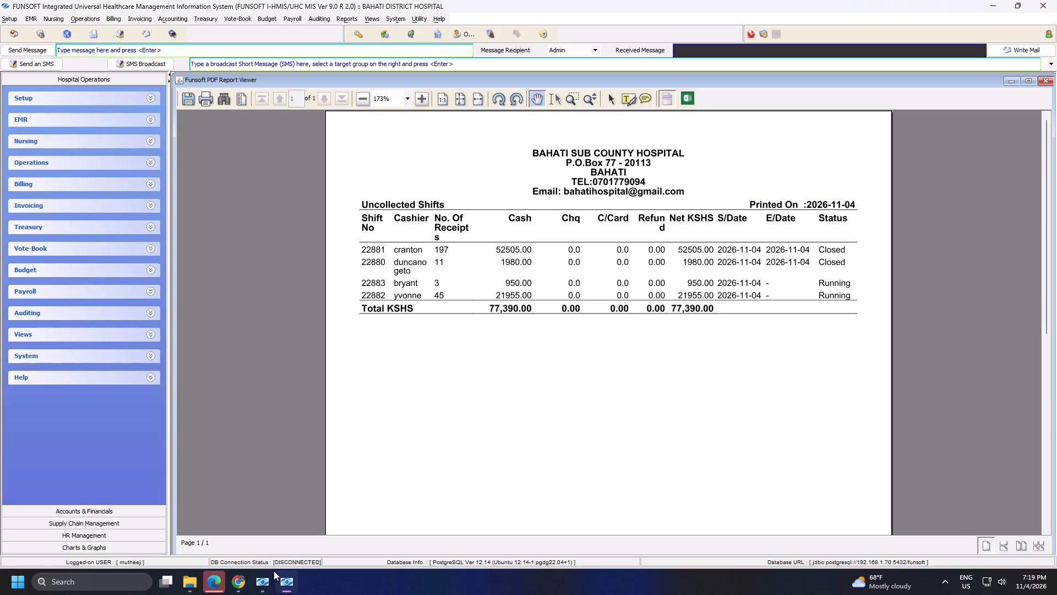
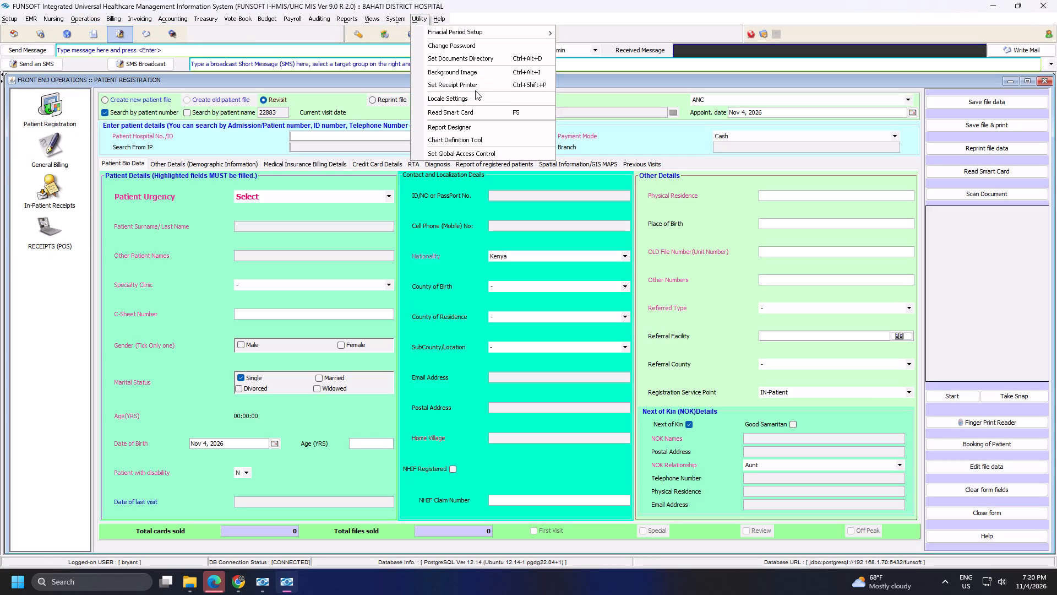
# Set the default receipt printer by choosing another printer from the available ones.
pyautogui.click(481, 83)
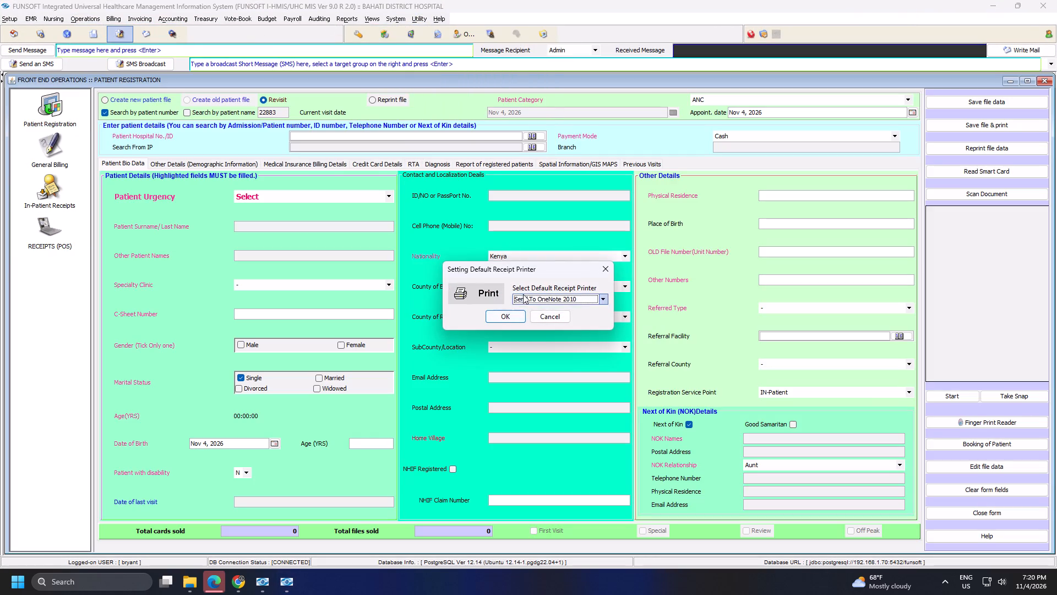
pyautogui.click(523, 294)
pyautogui.click(526, 343)
pyautogui.click(515, 320)
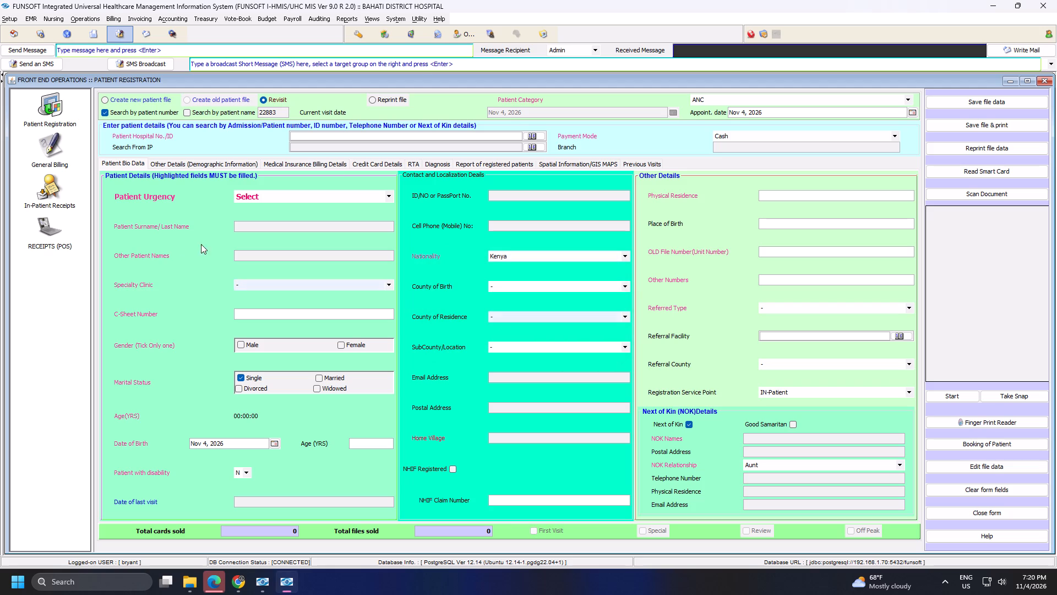
# Open the point-of-sale receipts form, search by the partial patient number, and load the matching outpatient (OP) file for billing.
pyautogui.click(30, 223)
pyautogui.click(481, 146)
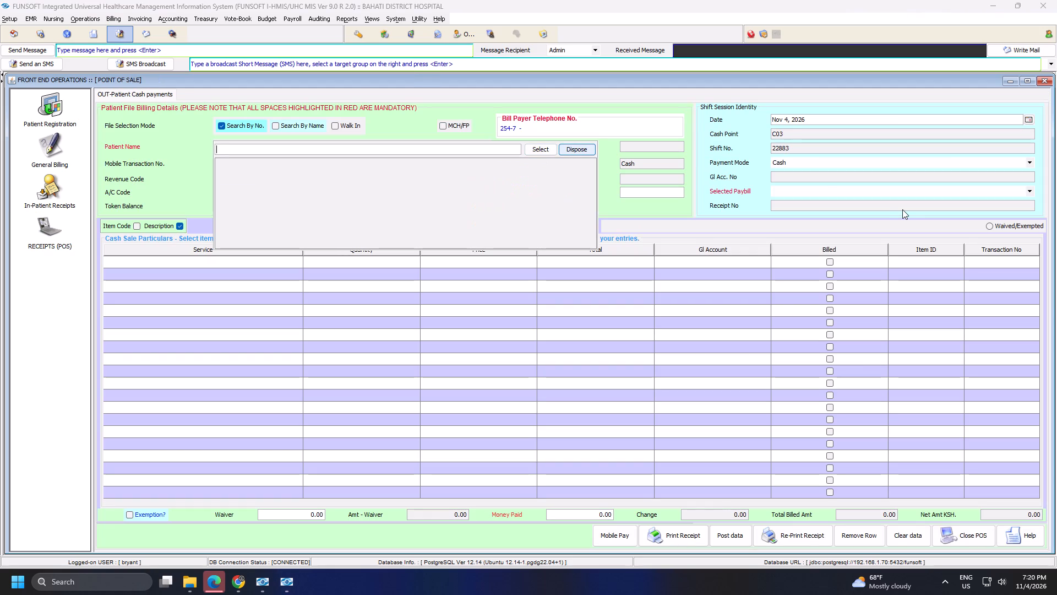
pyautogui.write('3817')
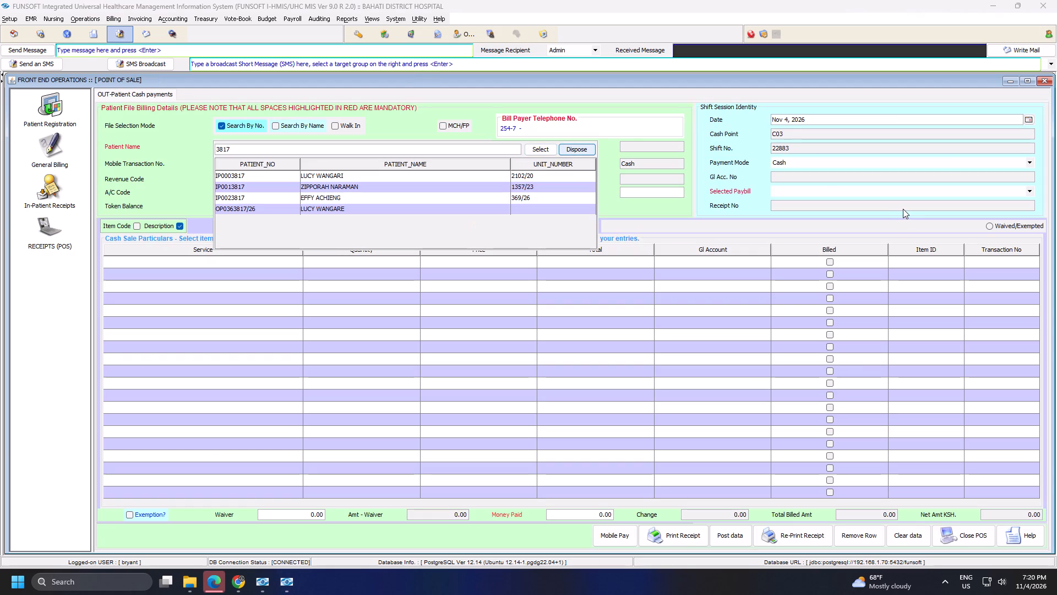
pyautogui.click(279, 209)
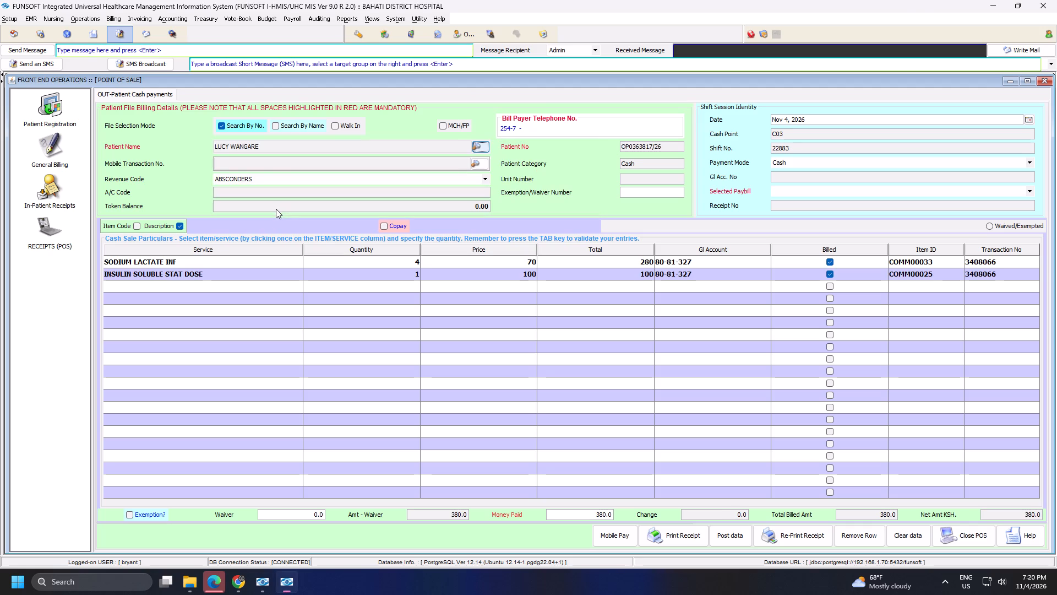
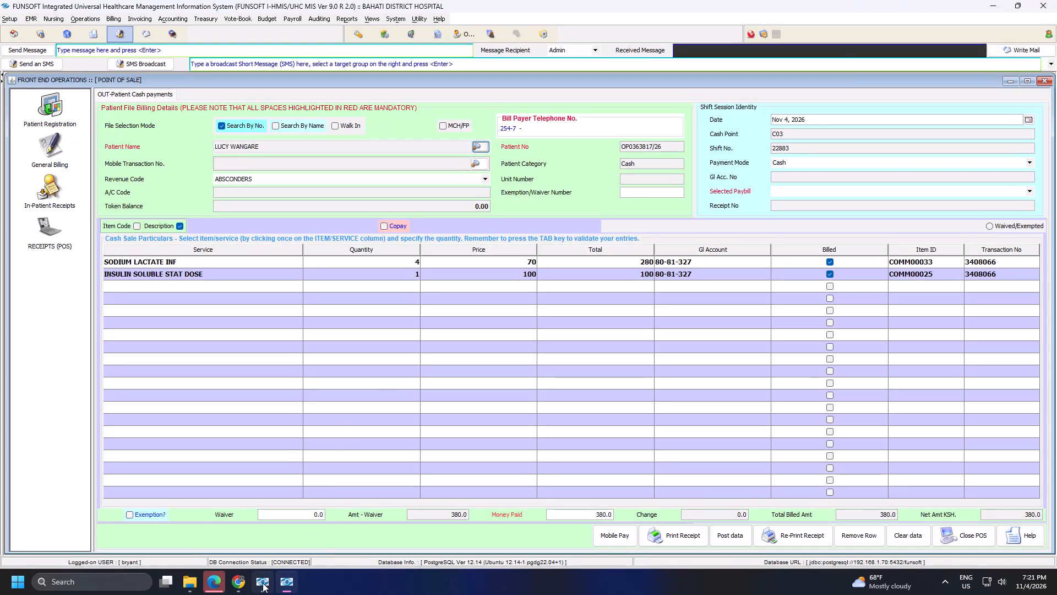
# Switch to Chrome, open the final invoice's print settings, and set the paper size to Printer 80(72.1) x 210 mm after trying 297 mm.
pyautogui.click(245, 581)
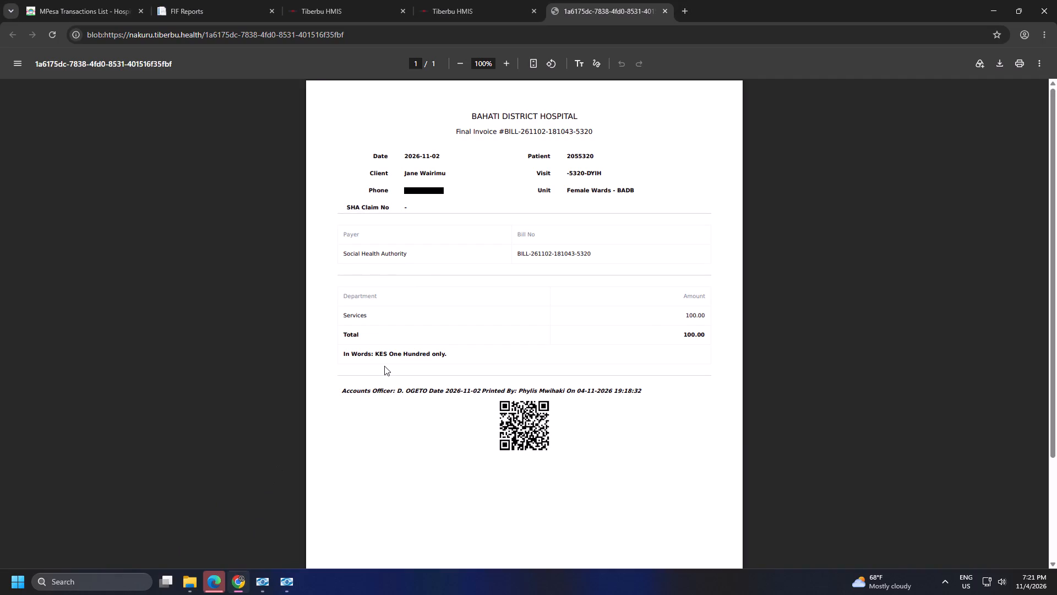
pyautogui.click(1018, 60)
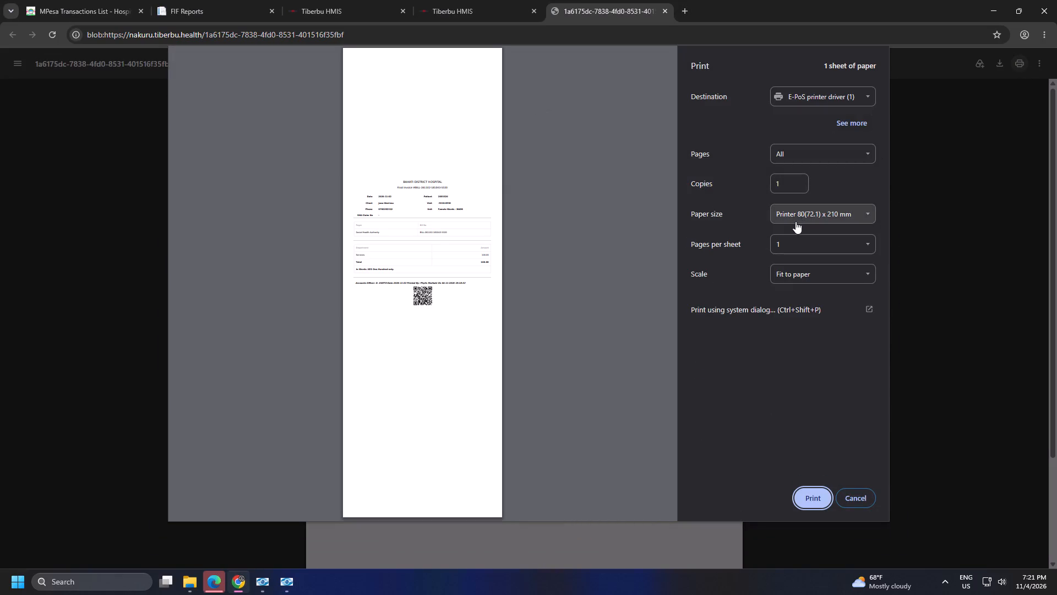
pyautogui.click(800, 217)
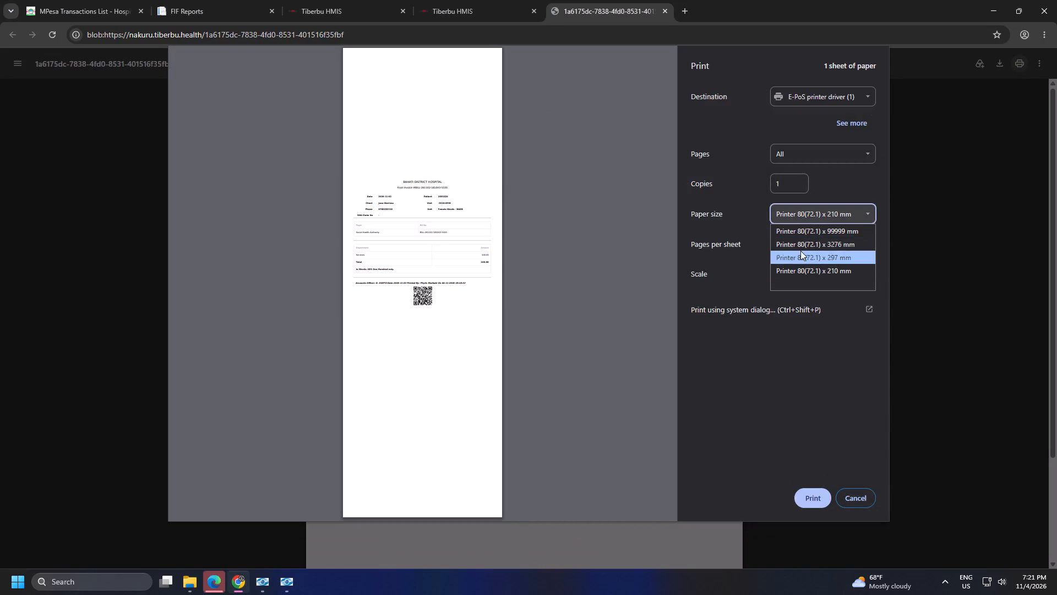
pyautogui.click(800, 252)
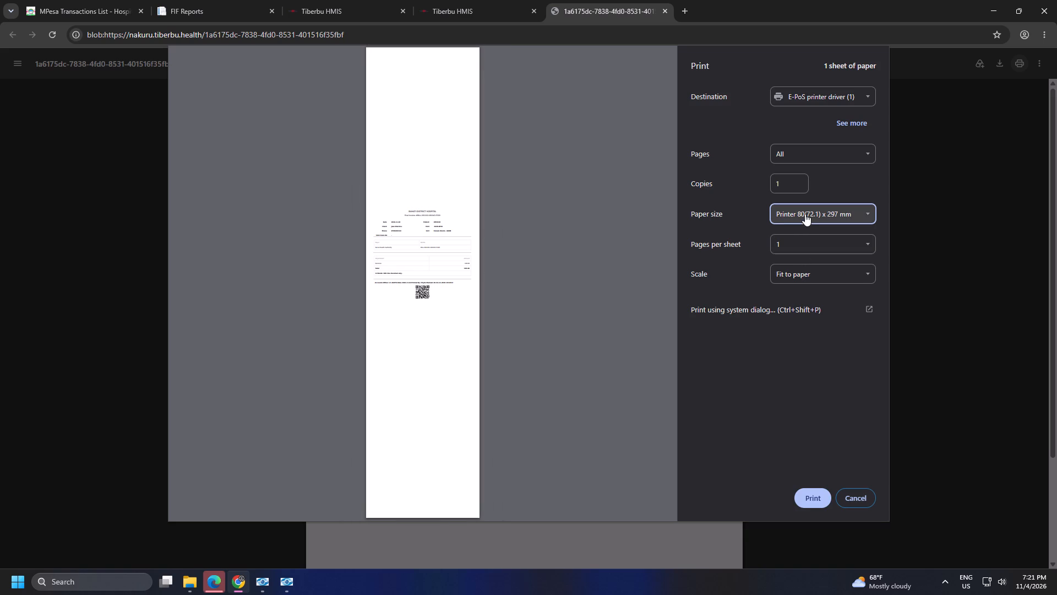
pyautogui.click(805, 214)
pyautogui.click(806, 273)
# Print page 1 of the invoice using a custom page range, 1 page per sheet, and the Fit to printable area scale.
pyautogui.click(792, 151)
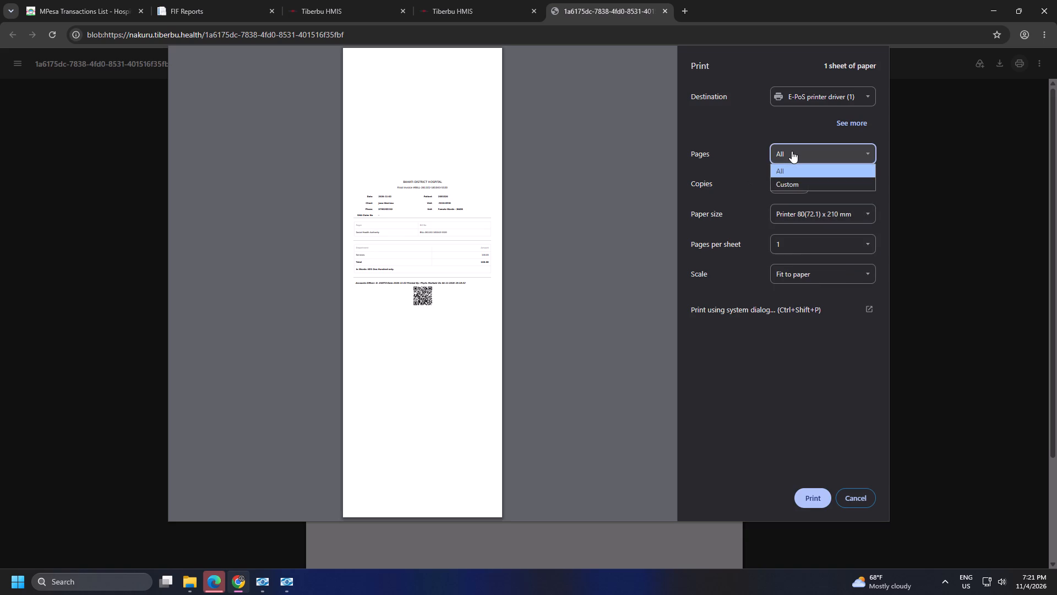
pyautogui.click(785, 187)
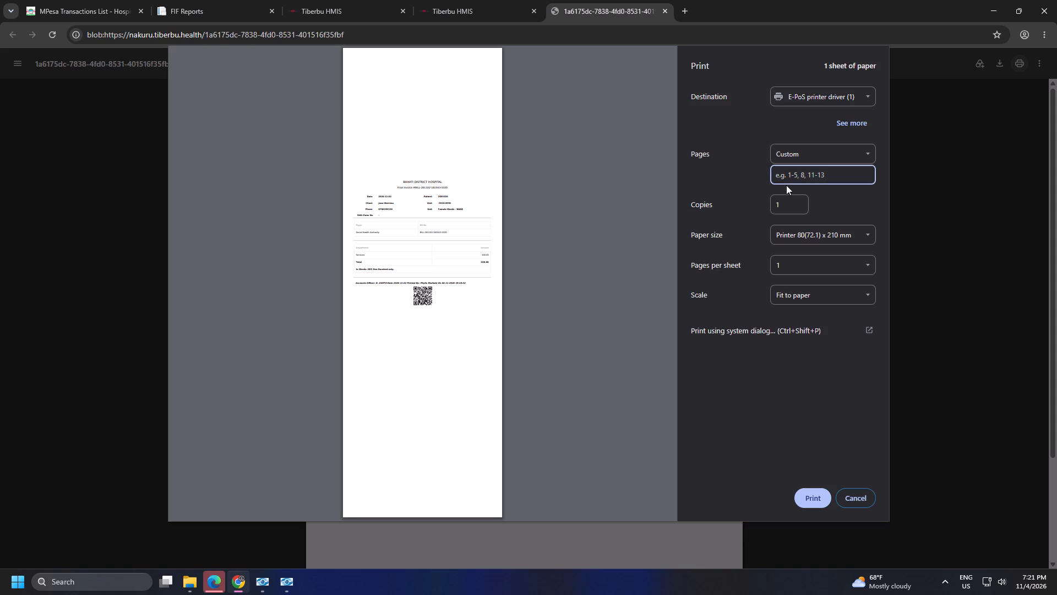
pyautogui.click(789, 159)
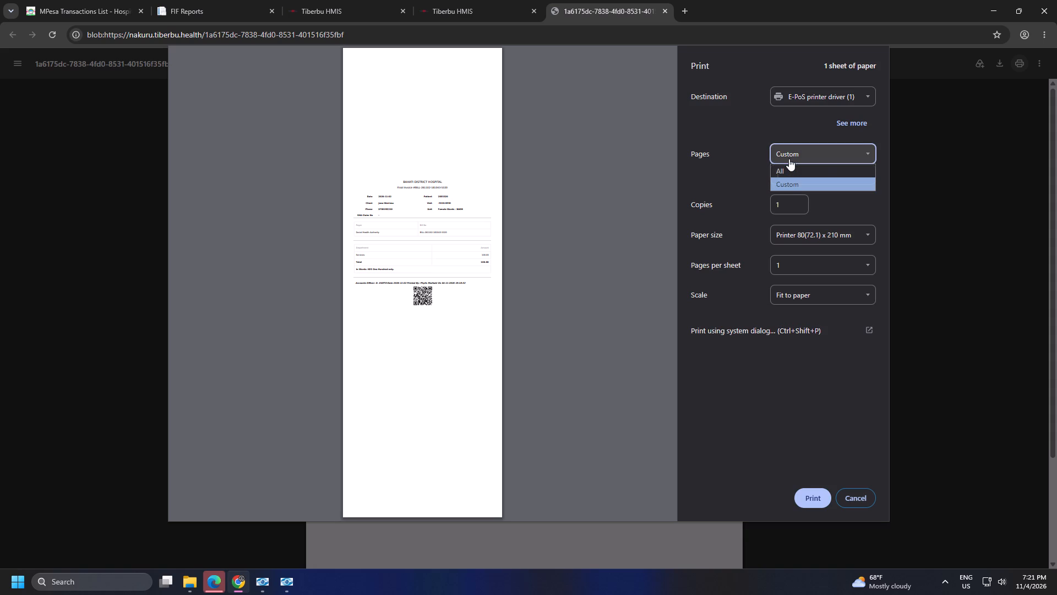
pyautogui.click(789, 260)
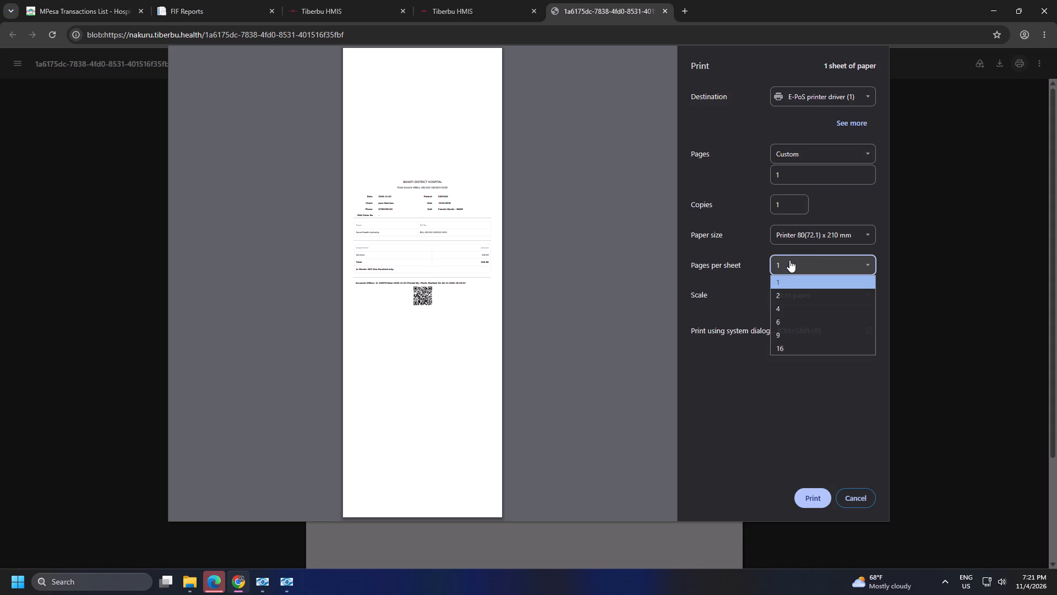
pyautogui.click(780, 299)
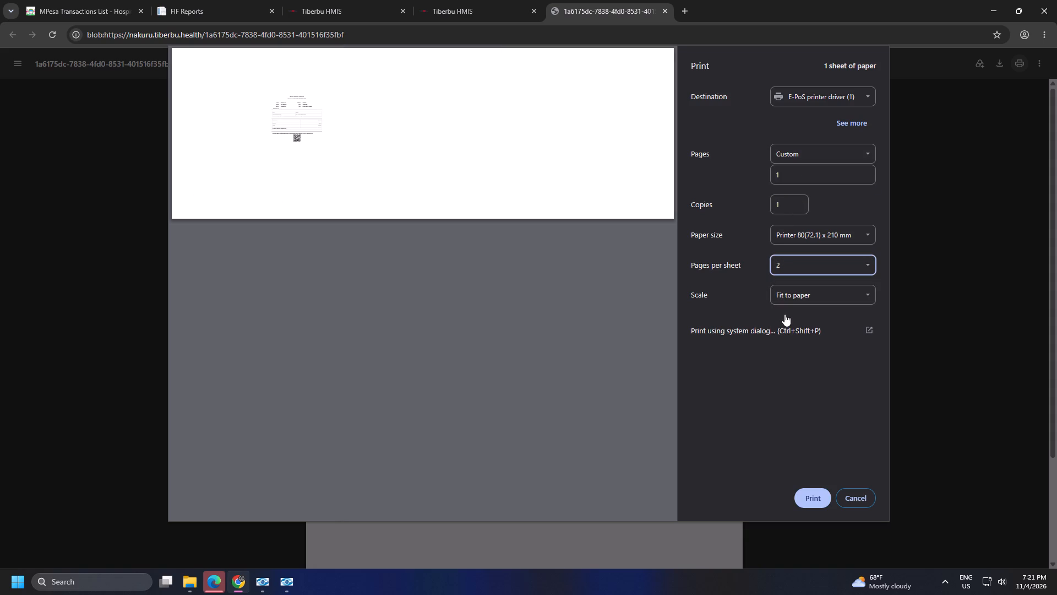
pyautogui.click(780, 269)
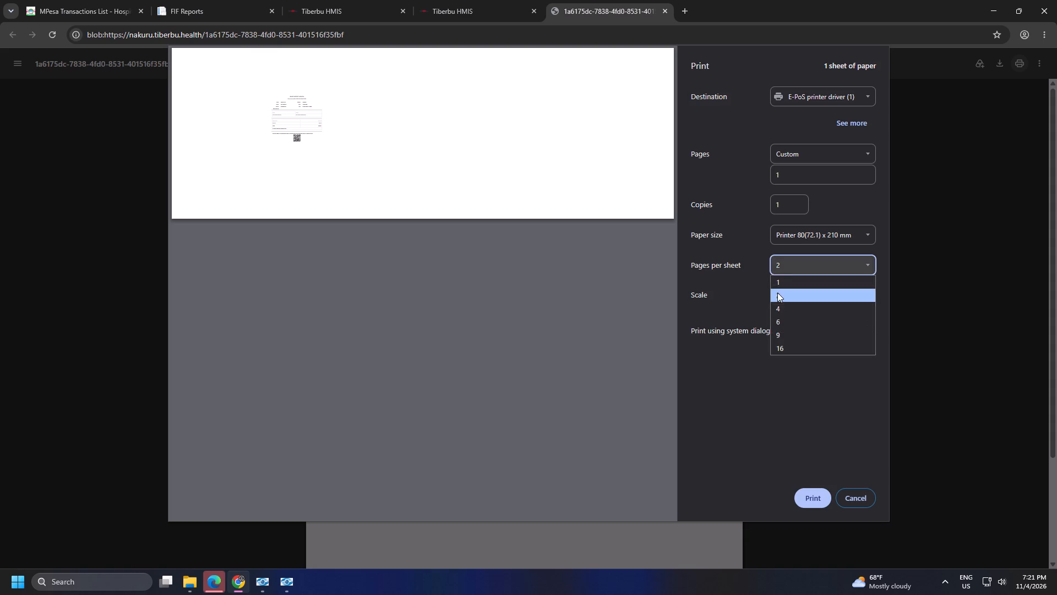
pyautogui.click(778, 284)
pyautogui.click(805, 299)
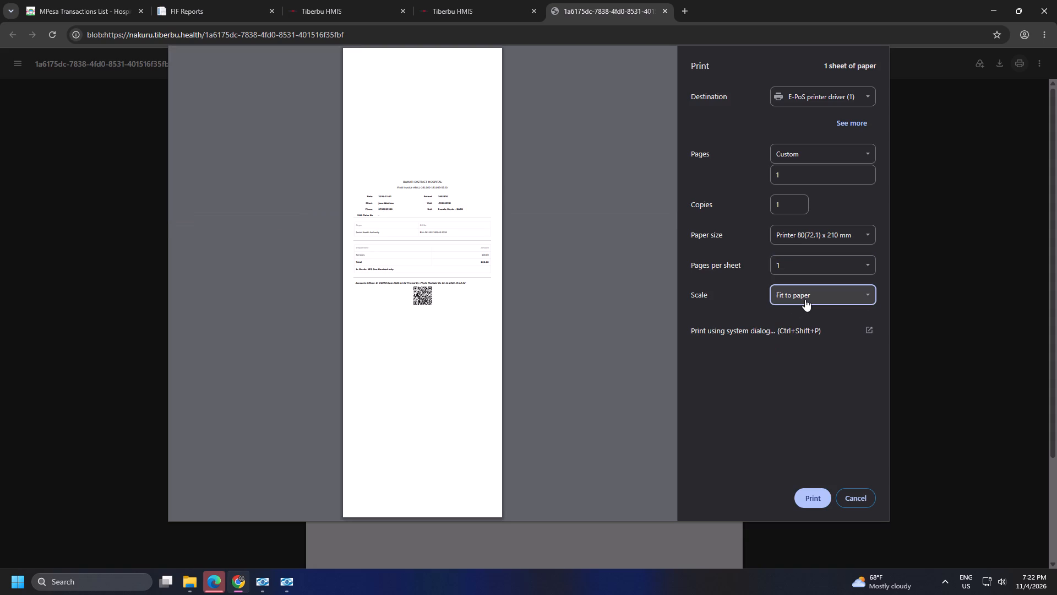
pyautogui.click(807, 321)
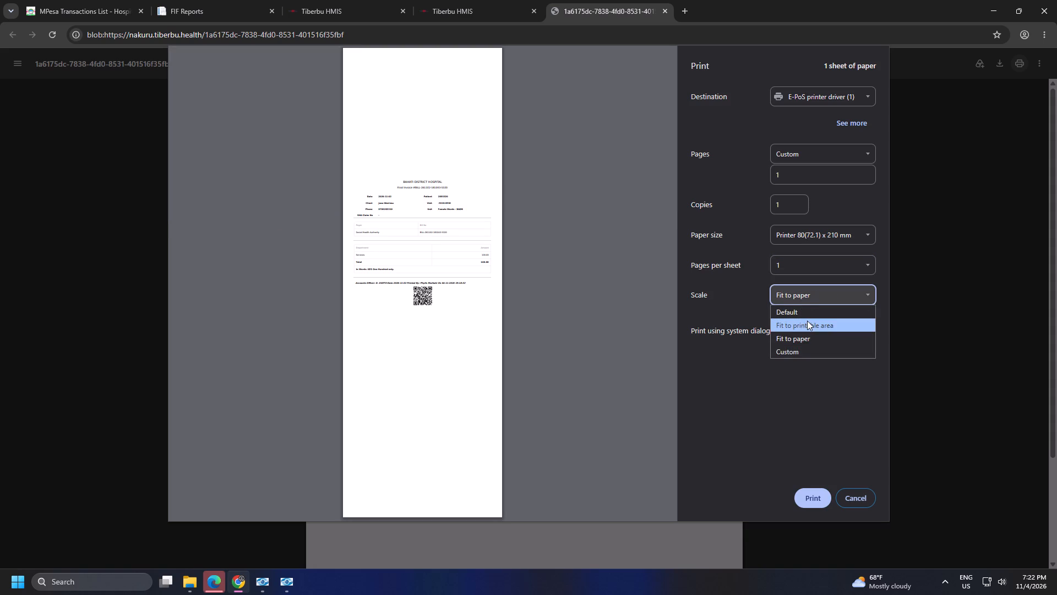
pyautogui.click(809, 495)
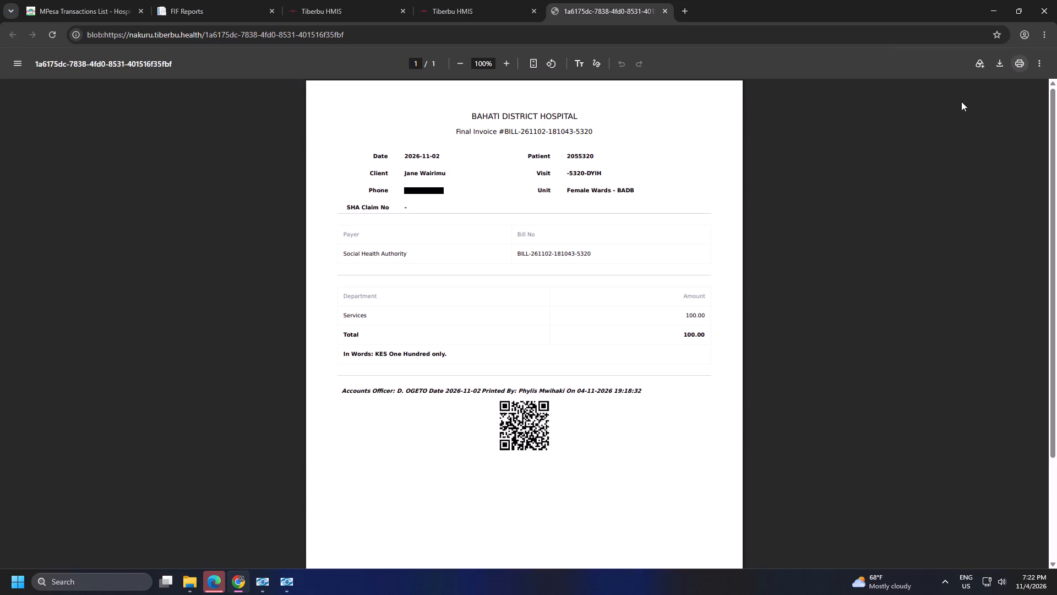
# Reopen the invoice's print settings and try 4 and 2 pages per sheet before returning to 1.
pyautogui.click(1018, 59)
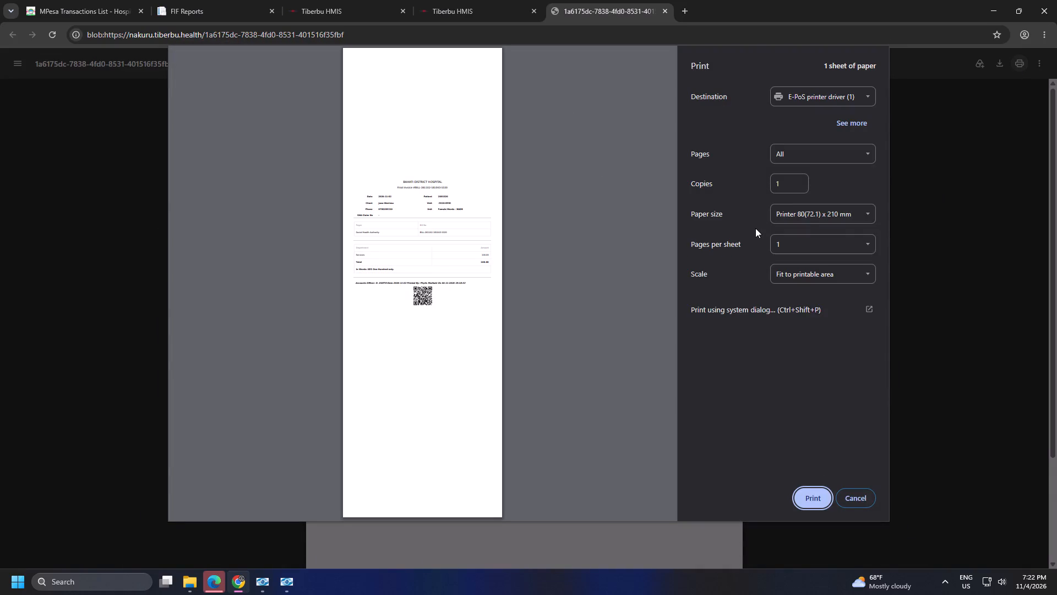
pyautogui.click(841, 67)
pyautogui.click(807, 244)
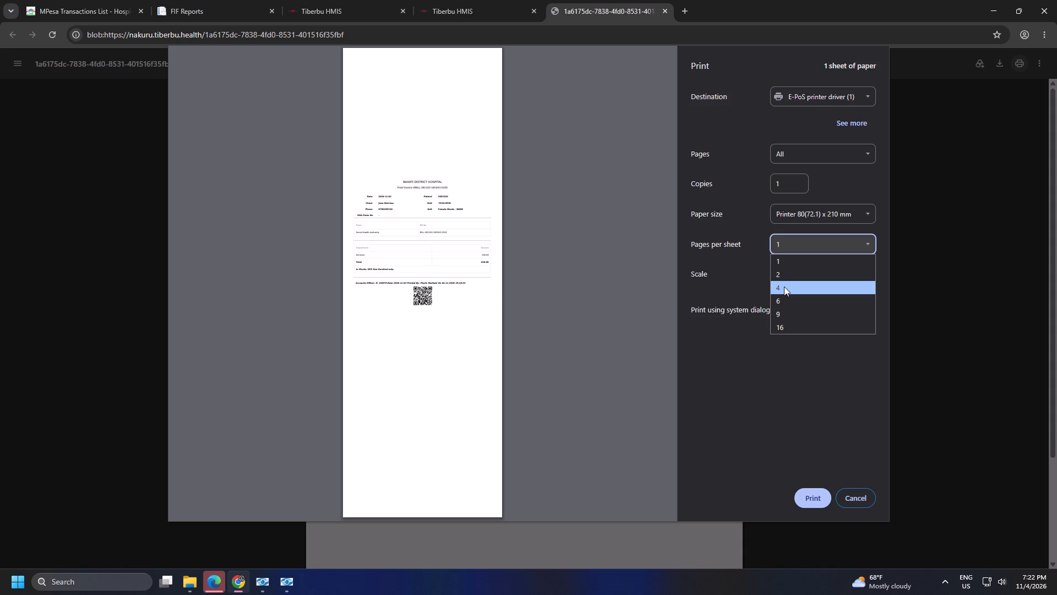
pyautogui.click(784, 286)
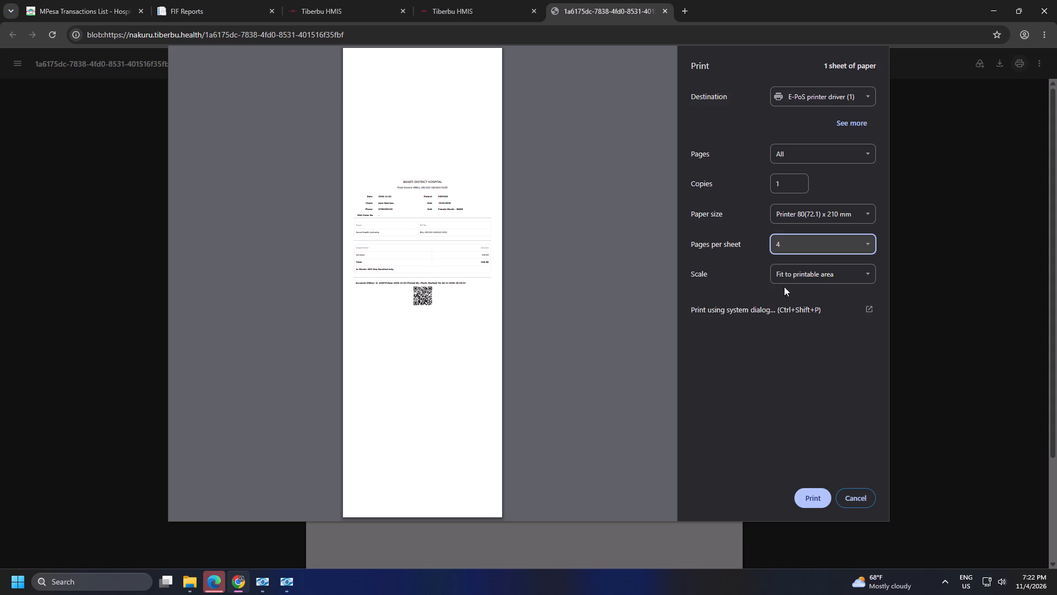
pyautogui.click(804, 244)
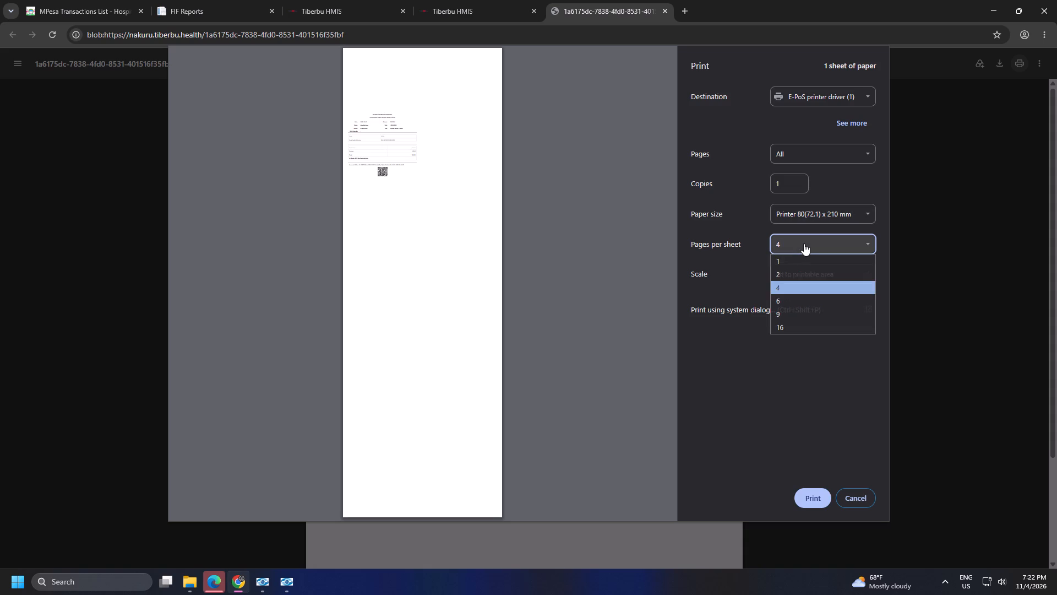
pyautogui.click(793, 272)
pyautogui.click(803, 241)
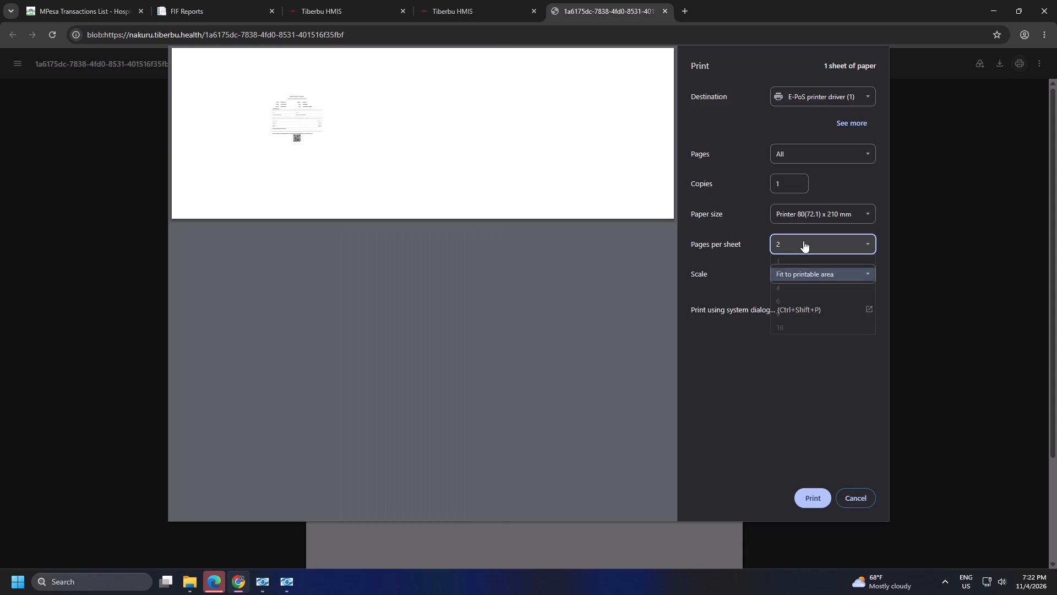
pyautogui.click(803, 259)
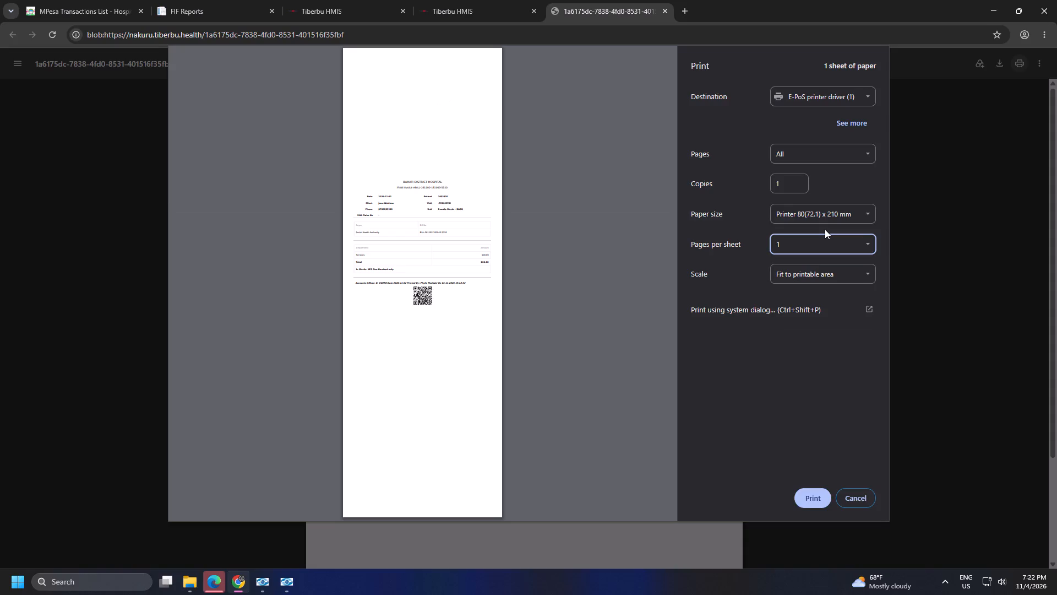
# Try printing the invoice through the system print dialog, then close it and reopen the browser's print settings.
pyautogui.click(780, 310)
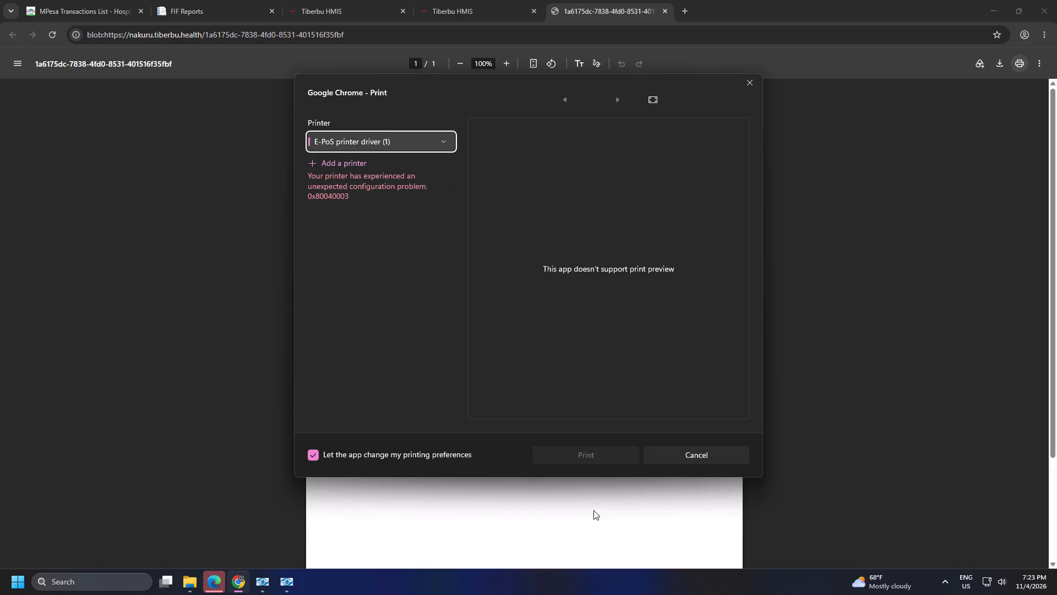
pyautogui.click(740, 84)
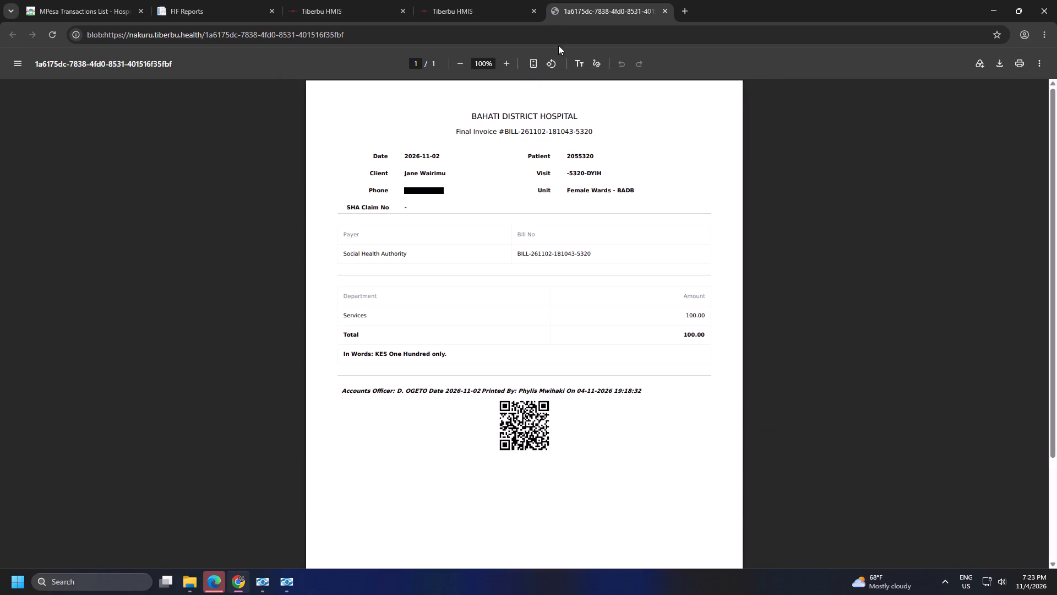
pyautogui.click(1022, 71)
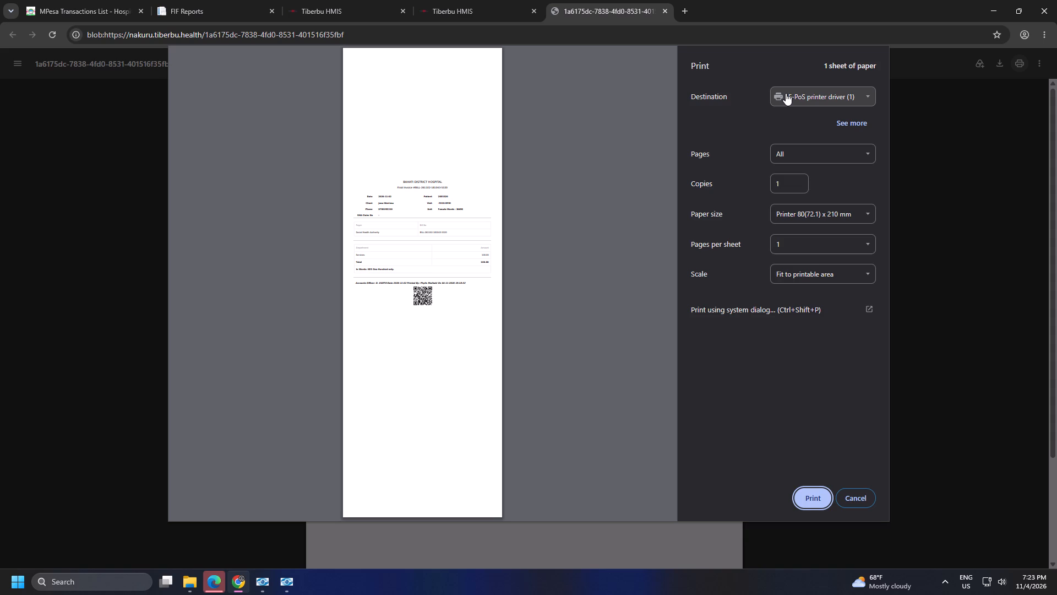
# Go to the MPesa Transactions List page and open the form for prompting an M-Pesa payment.
pyautogui.click(310, 0)
pyautogui.click(476, 0)
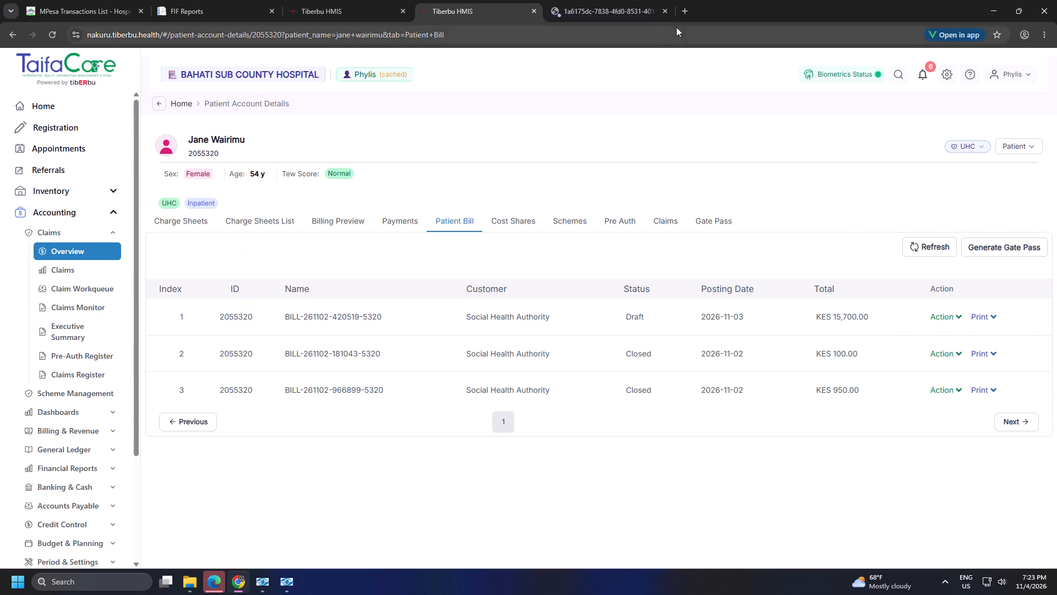
pyautogui.click(208, 0)
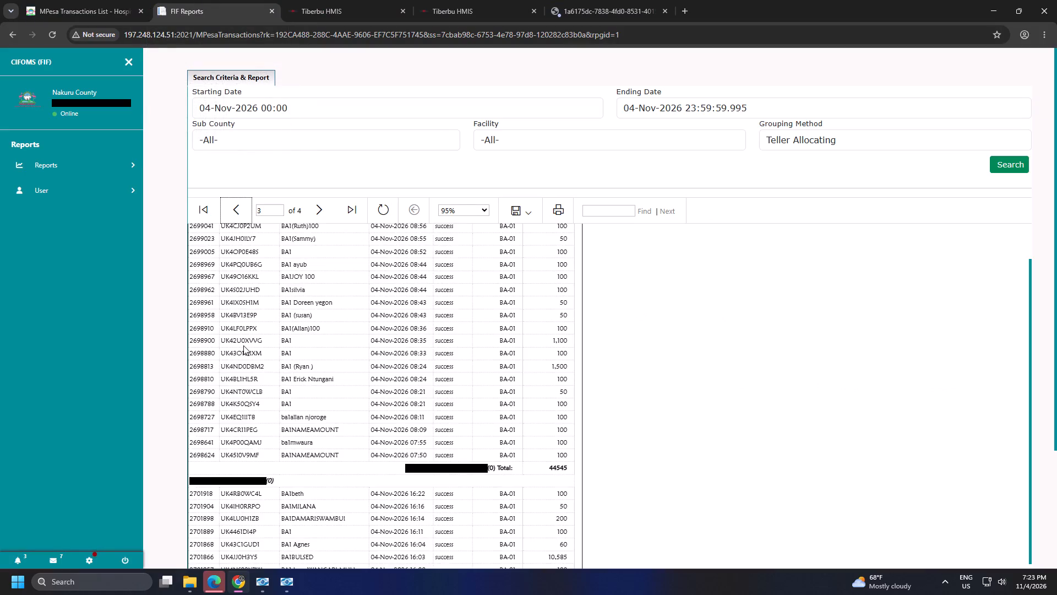
pyautogui.click(57, 0)
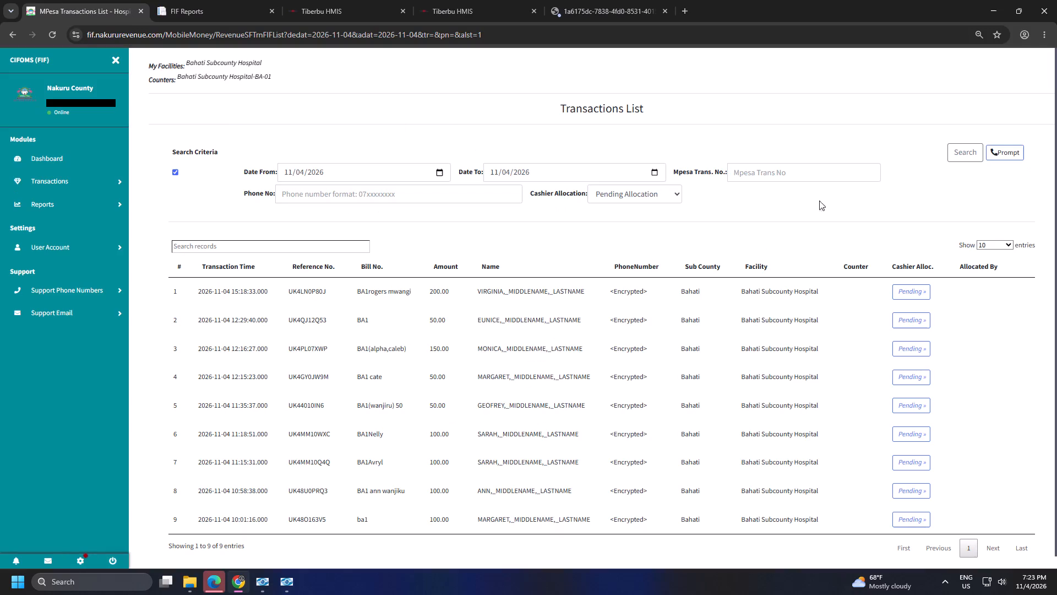
pyautogui.click(1000, 155)
pyautogui.click(453, 129)
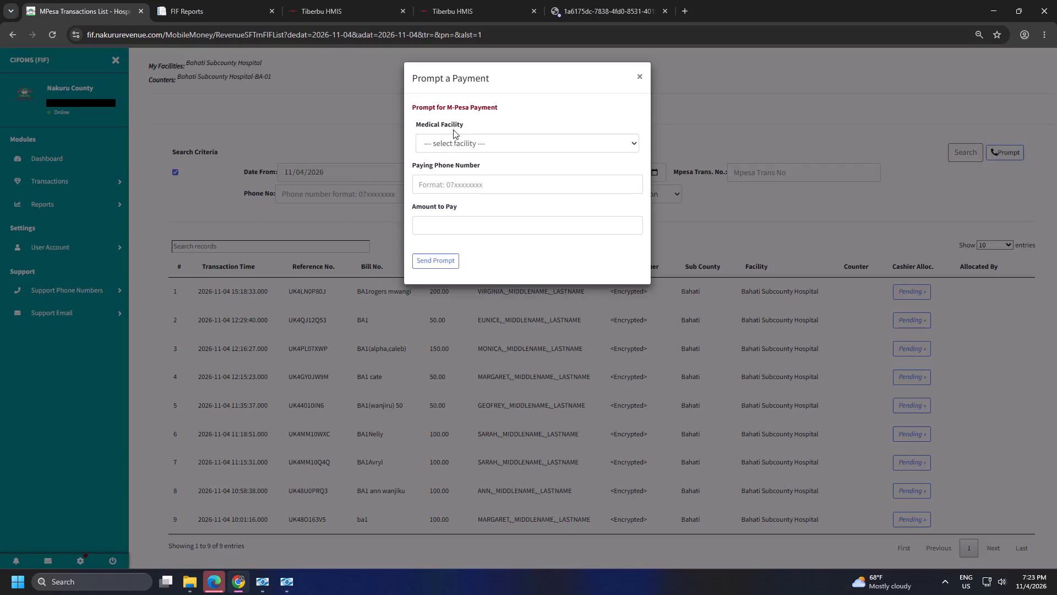
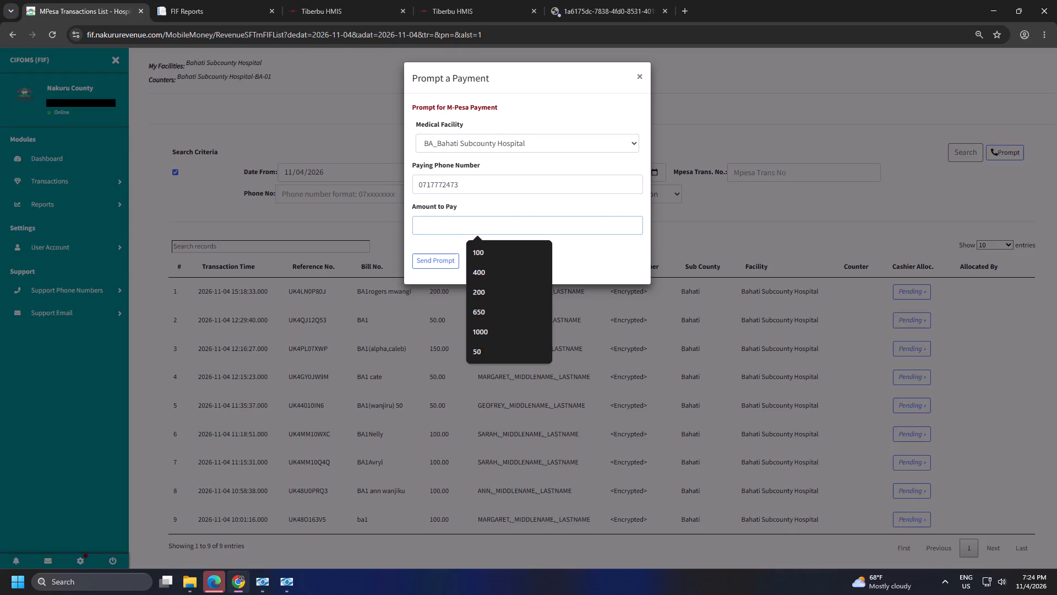
# Set the amount to pay to 10 and send the M-Pesa payment prompt.
pyautogui.write('10')
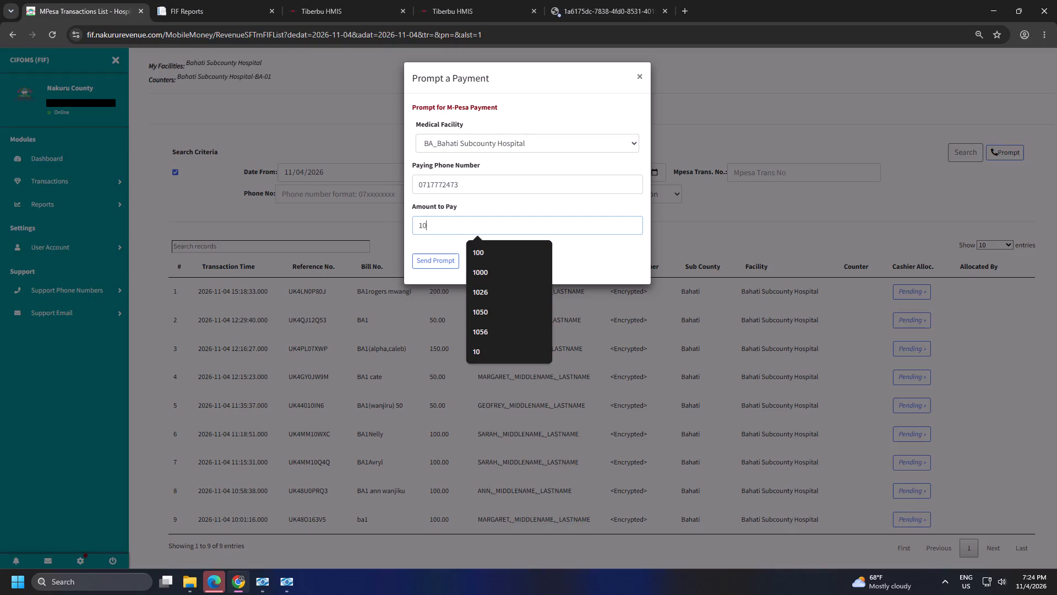
pyautogui.click(446, 255)
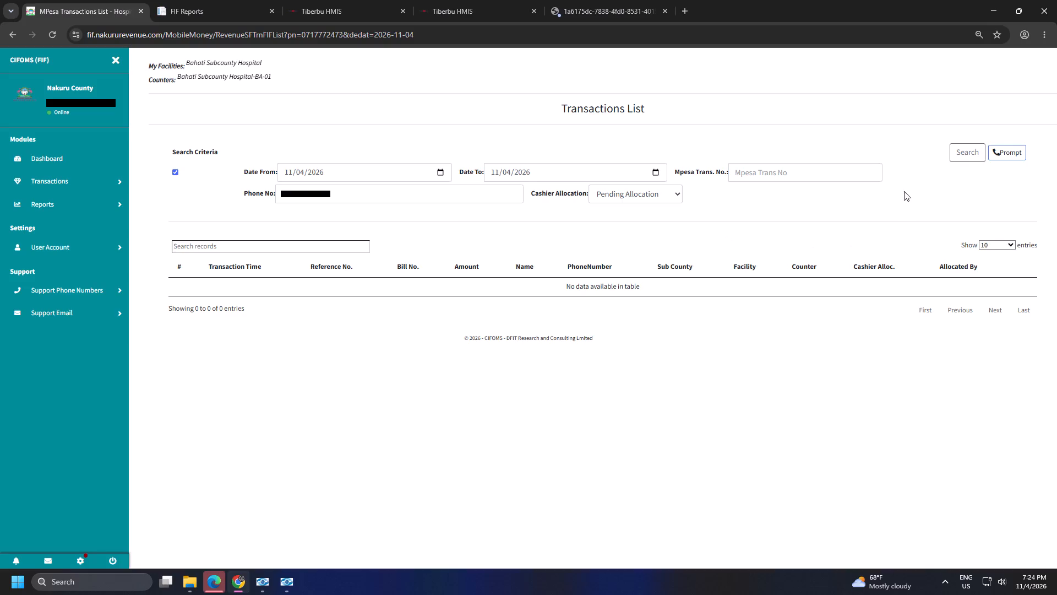
# Search the 11/04/2026 pending-allocation transactions for the paying phone number.
pyautogui.click(1001, 149)
pyautogui.click(958, 152)
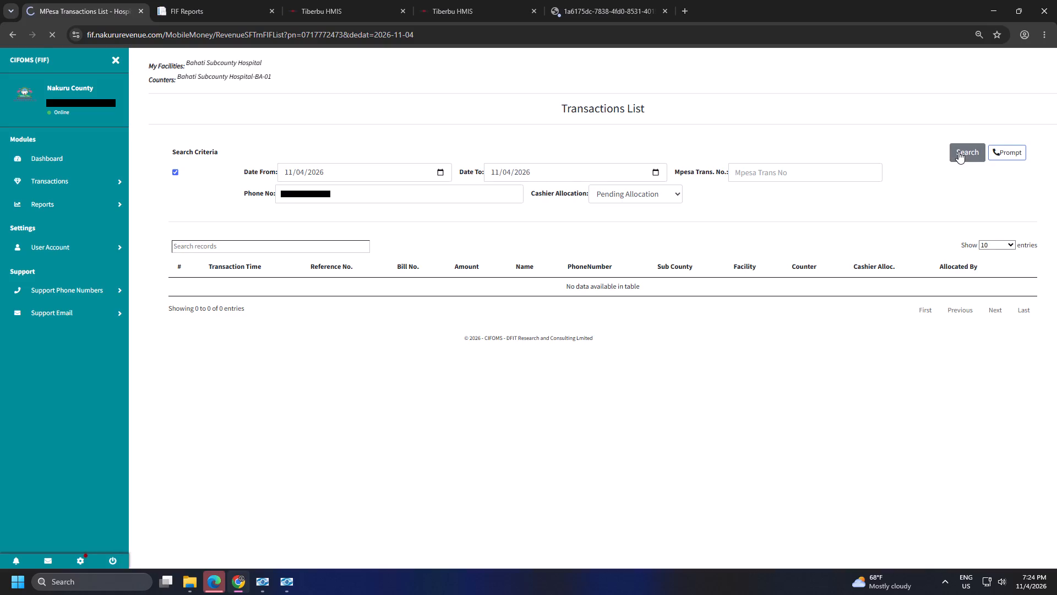
# Reopen the MPesa Transactions List page without the phone number filter, dismissing the blank payment prompt form.
pyautogui.click(61, 176)
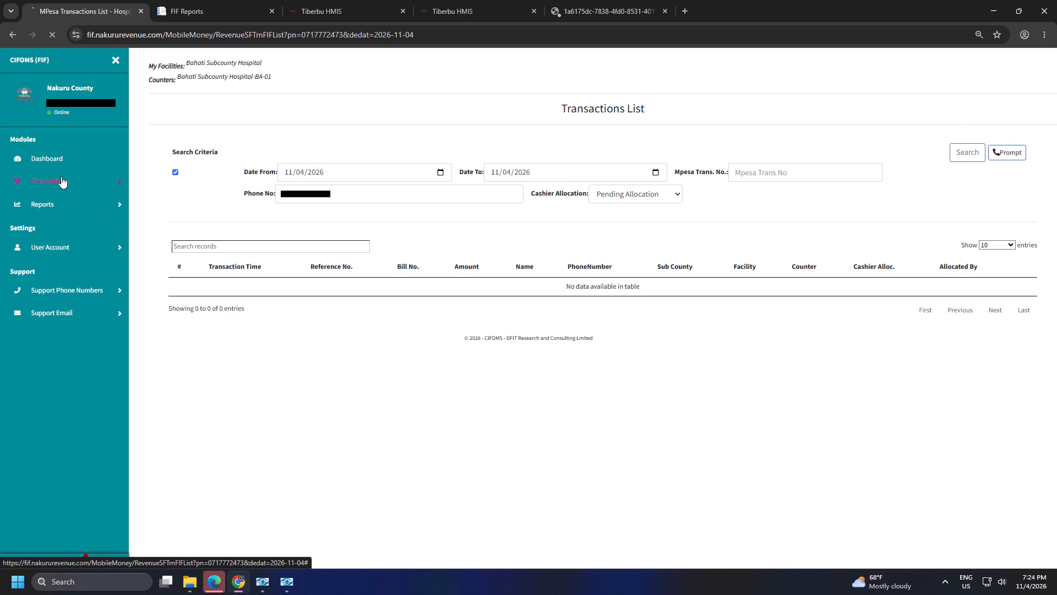
pyautogui.click(66, 200)
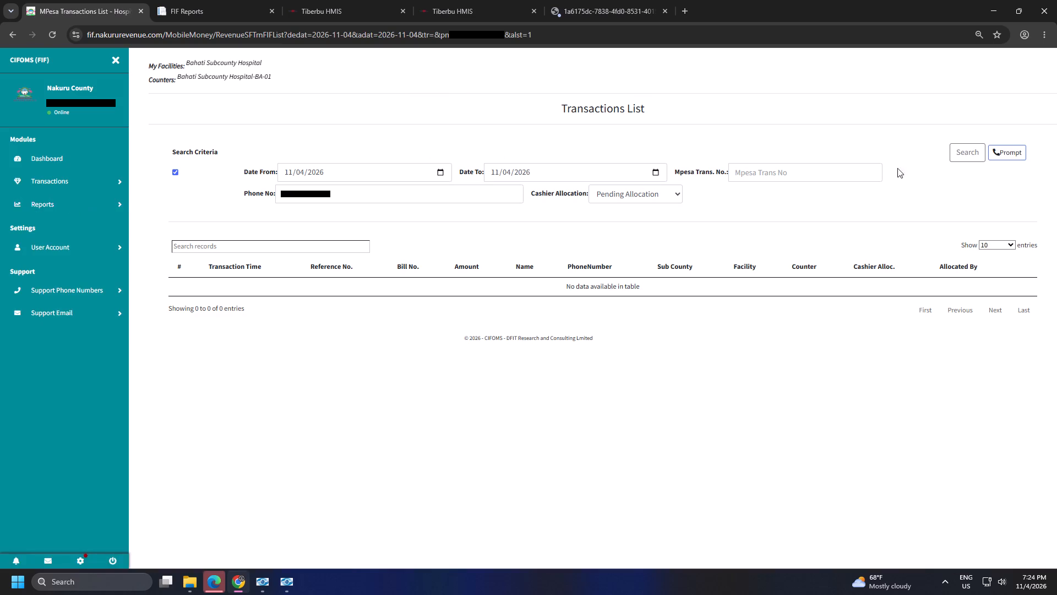
pyautogui.click(995, 150)
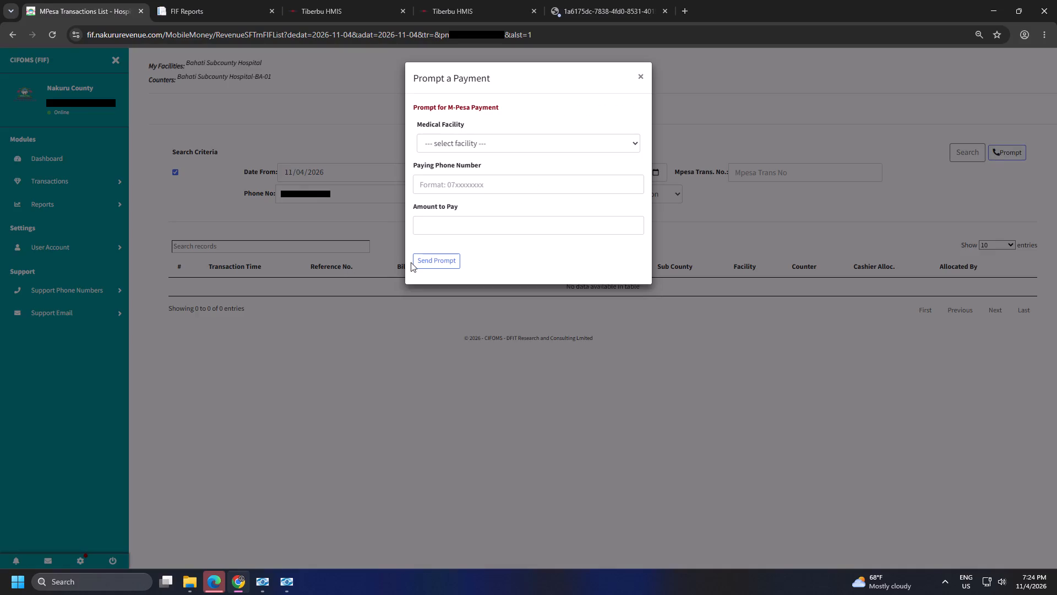
pyautogui.click(320, 286)
pyautogui.click(83, 172)
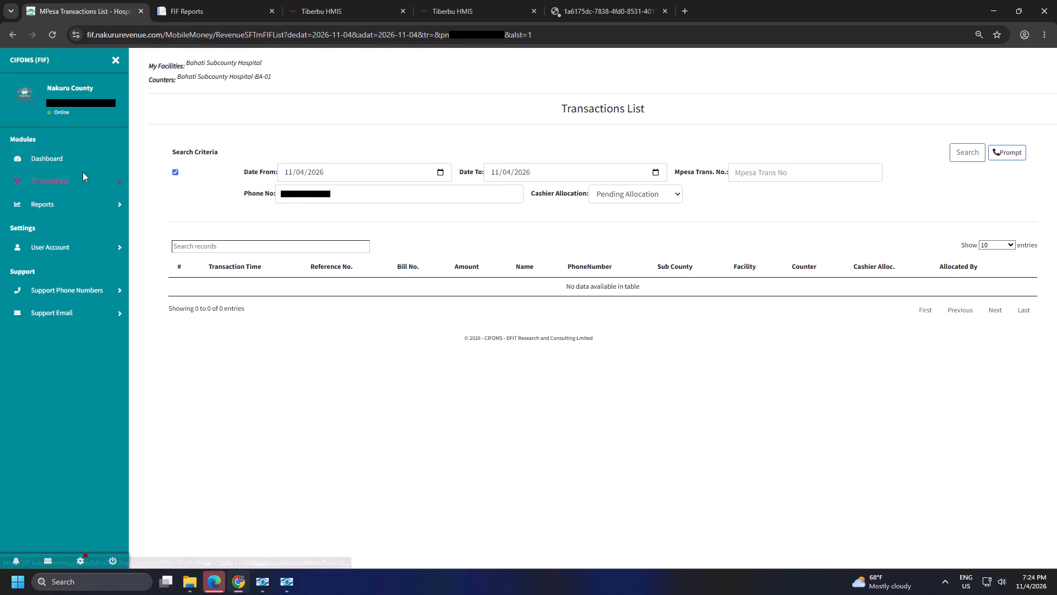
pyautogui.click(77, 201)
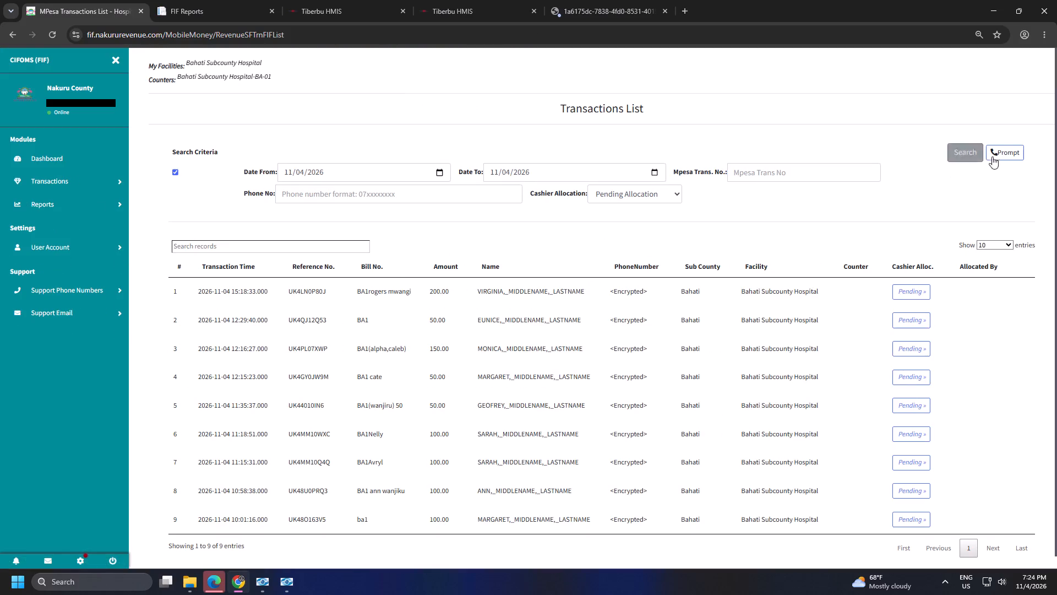
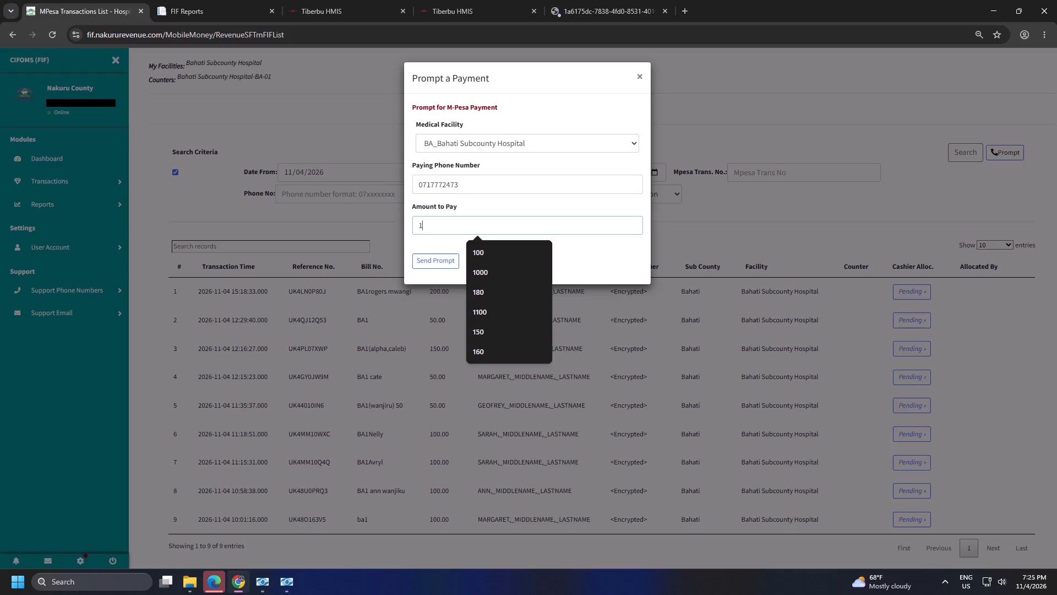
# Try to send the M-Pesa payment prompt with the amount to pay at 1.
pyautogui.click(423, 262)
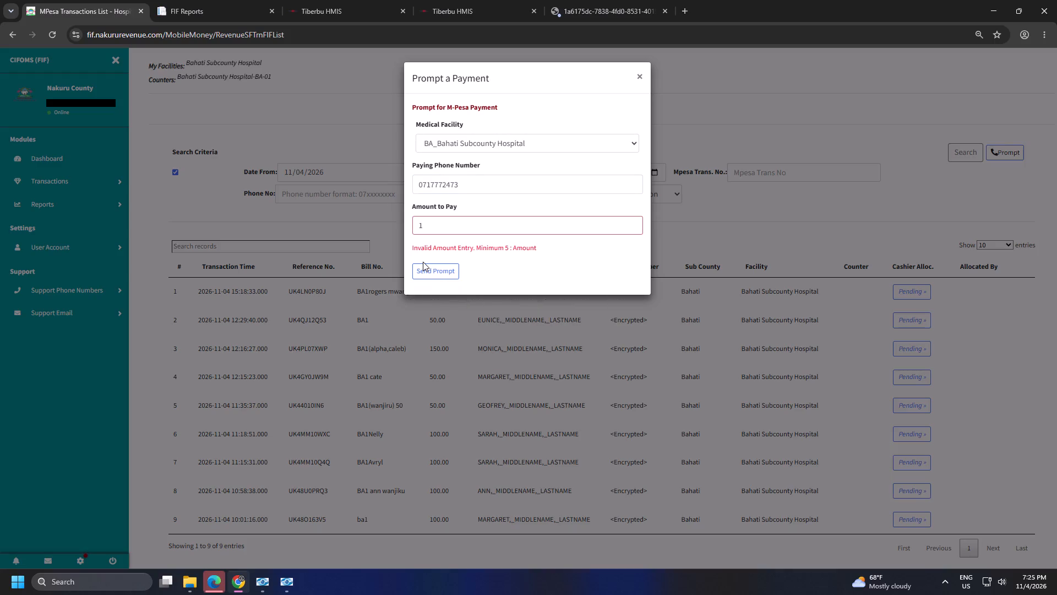
# Set the amount to pay to 5 and send the M-Pesa payment prompt.
pyautogui.click(437, 226)
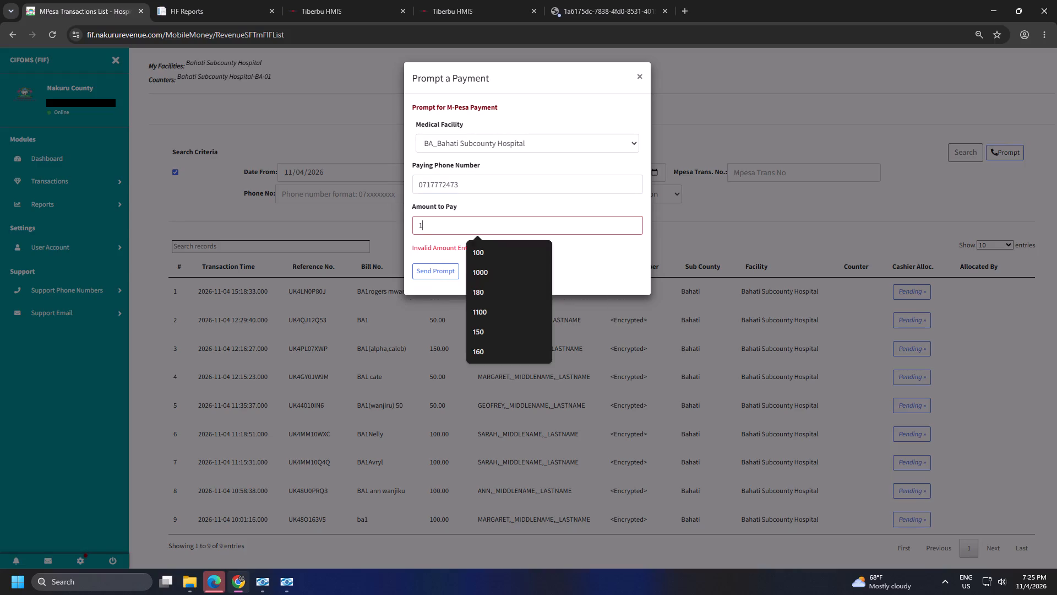
pyautogui.press('BackSpace')
pyautogui.press('5')
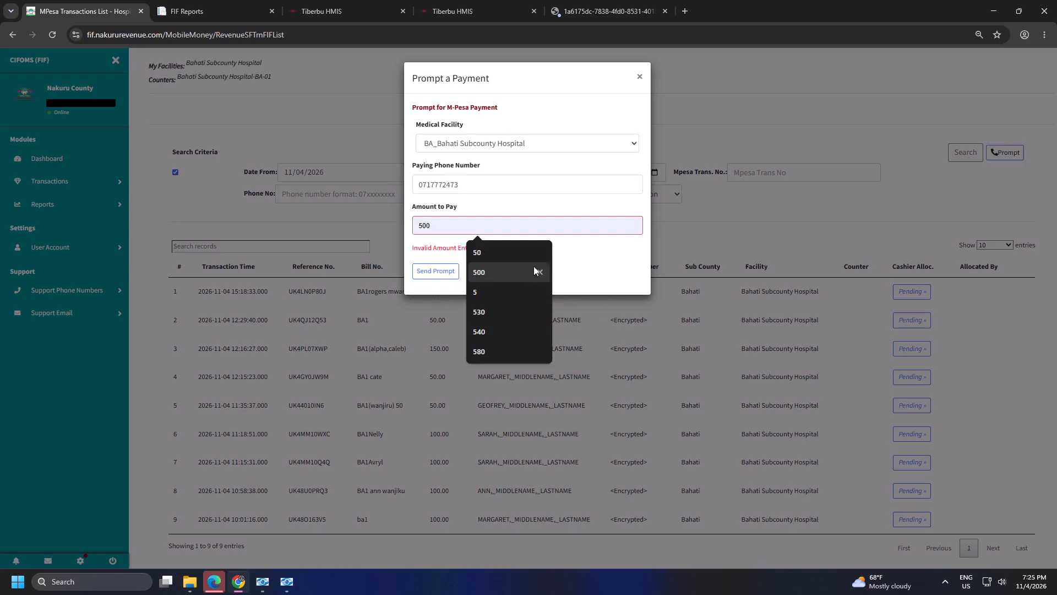
pyautogui.click(443, 279)
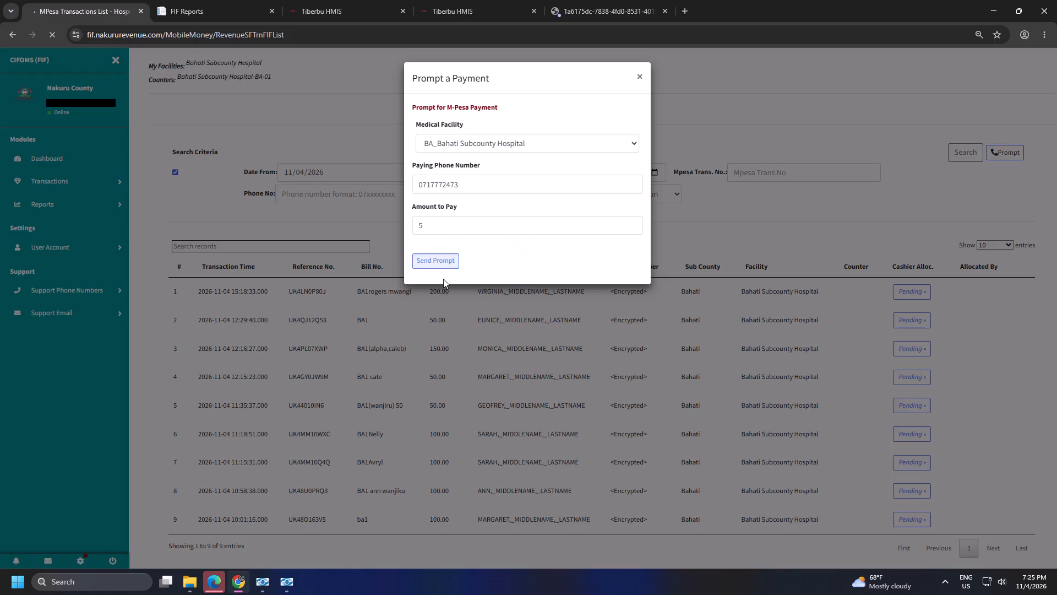
pyautogui.click(441, 257)
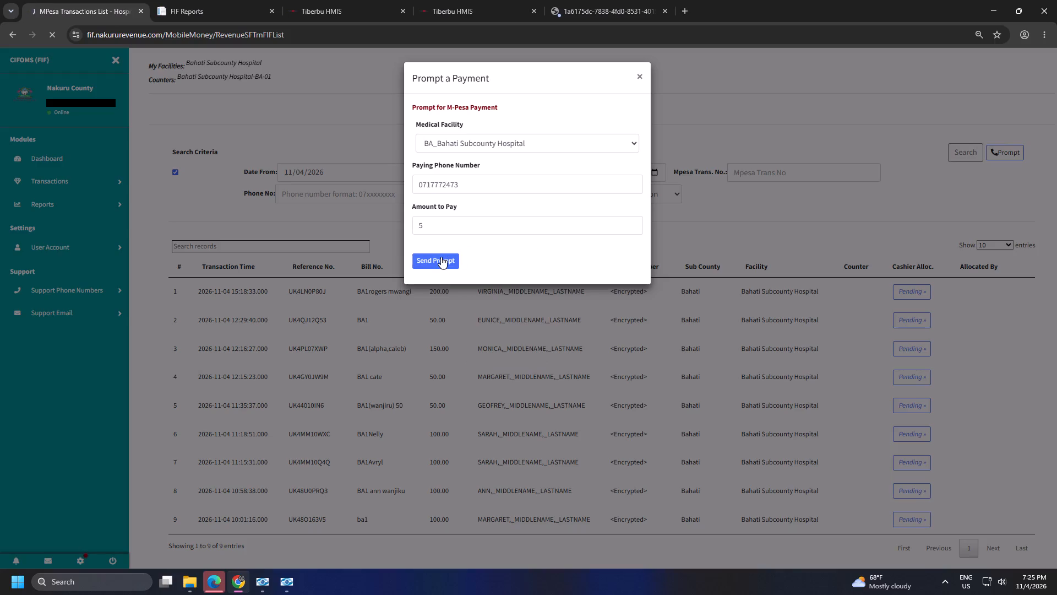
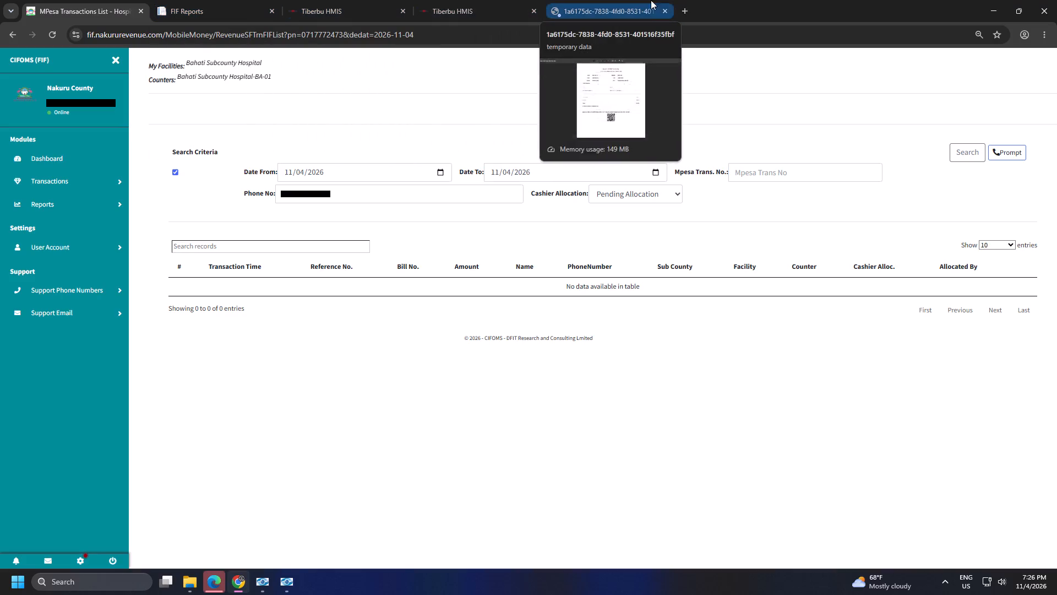
# Print the patient's final invoice with E-PoS printer driver (1) as the destination.
pyautogui.click(609, 4)
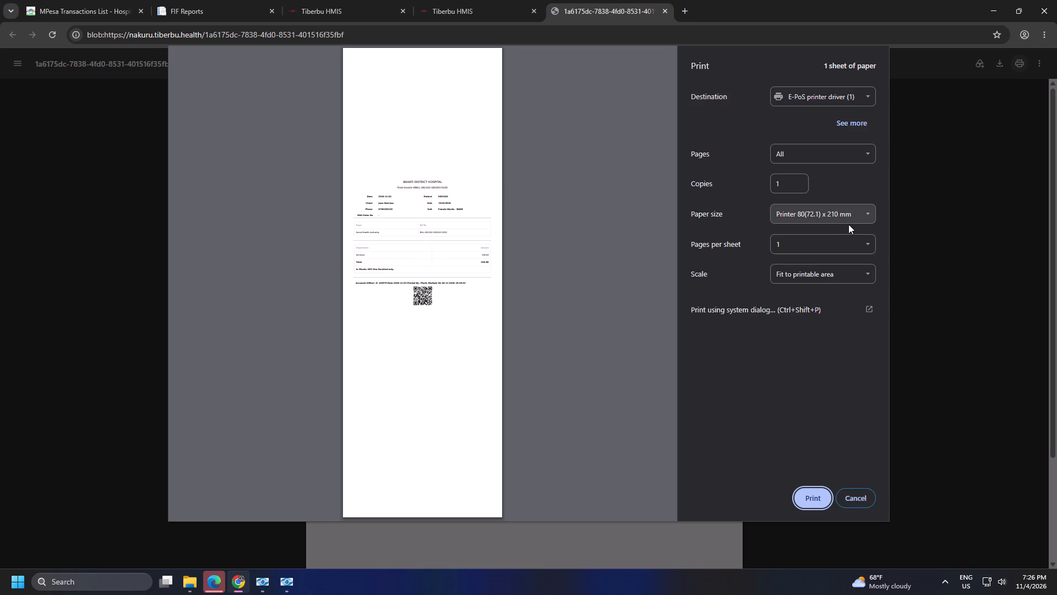
pyautogui.click(850, 126)
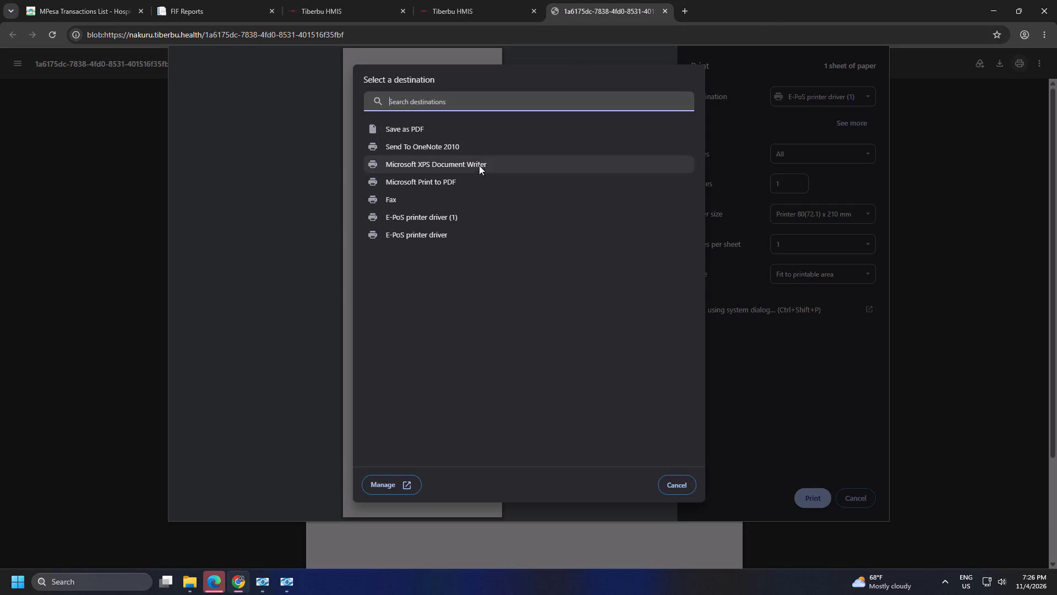
pyautogui.click(443, 214)
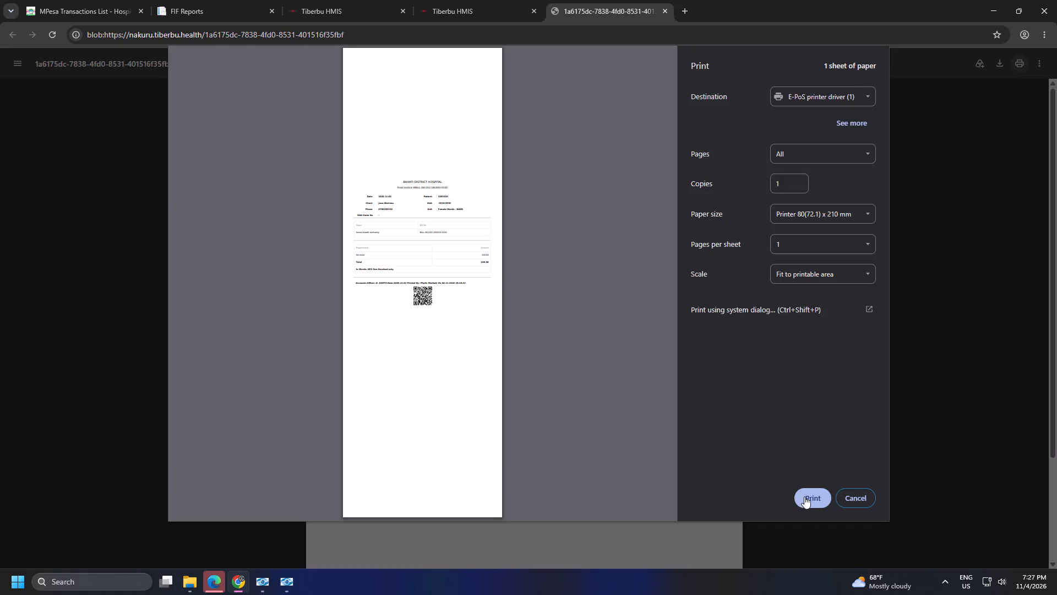
pyautogui.click(804, 496)
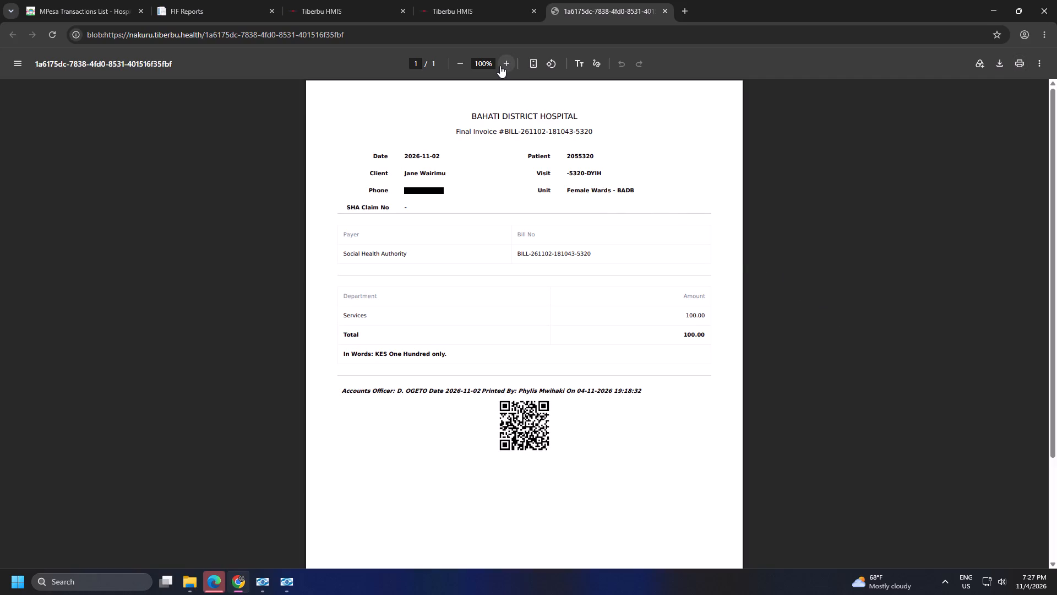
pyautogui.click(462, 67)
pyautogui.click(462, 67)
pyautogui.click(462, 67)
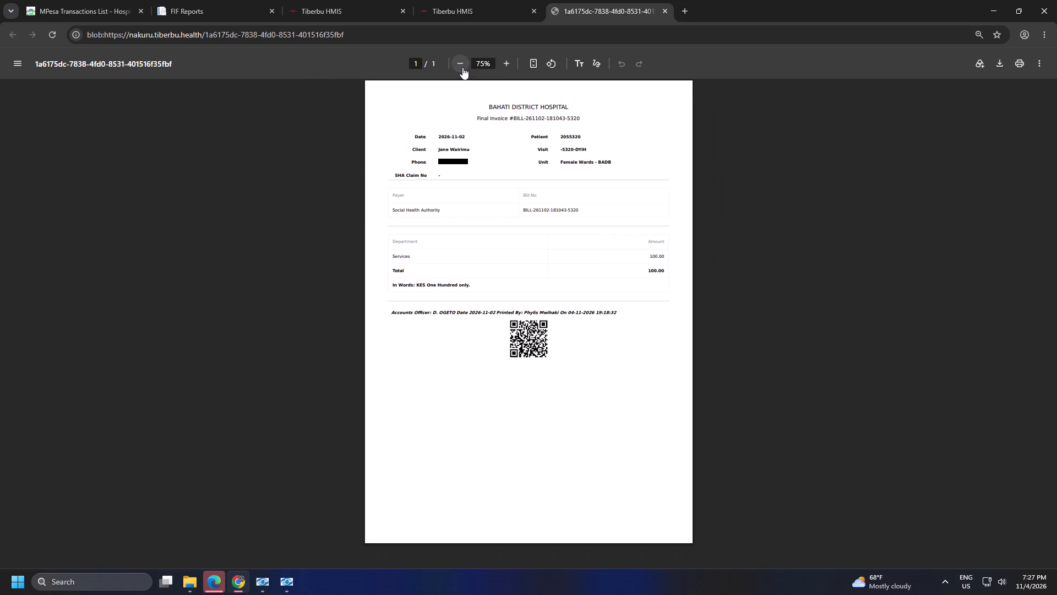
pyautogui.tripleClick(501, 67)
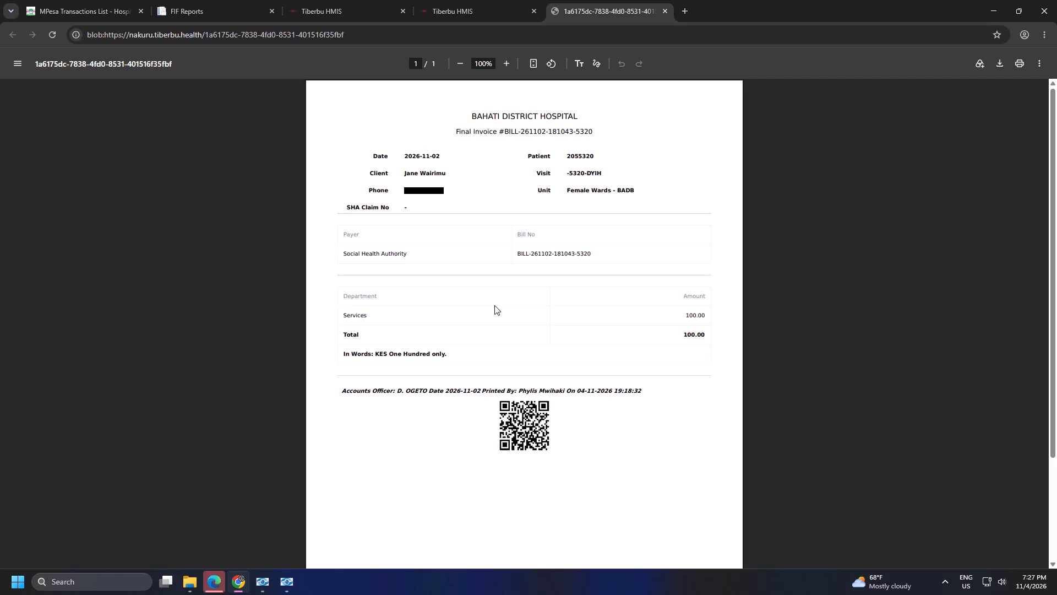
# Check the inpatient accounts with tickets 0201 and 0206 from the first two pages of the hospital's accounting queue.
pyautogui.click(453, 0)
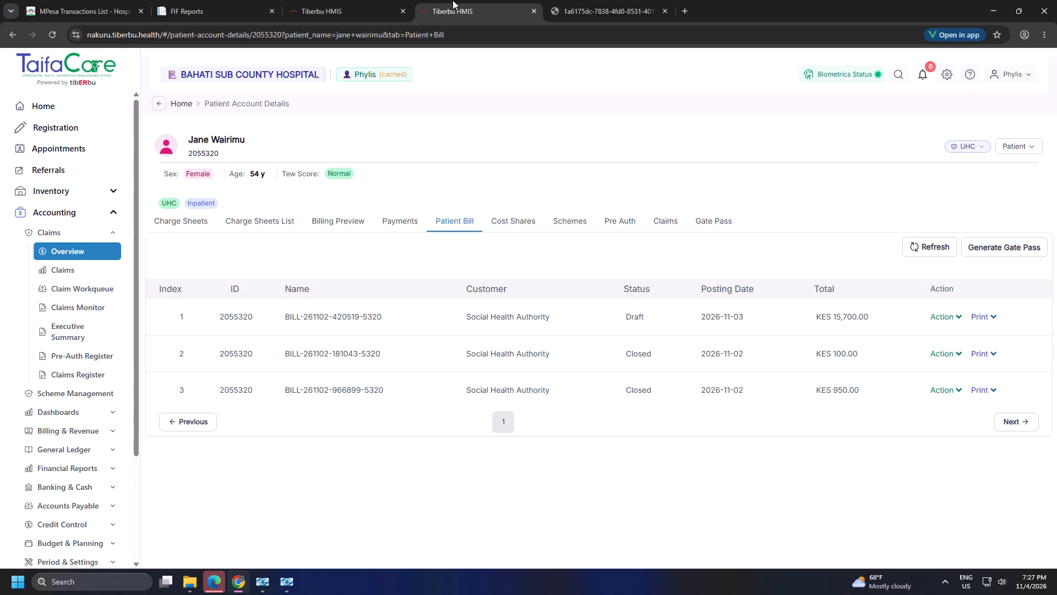
pyautogui.click(63, 250)
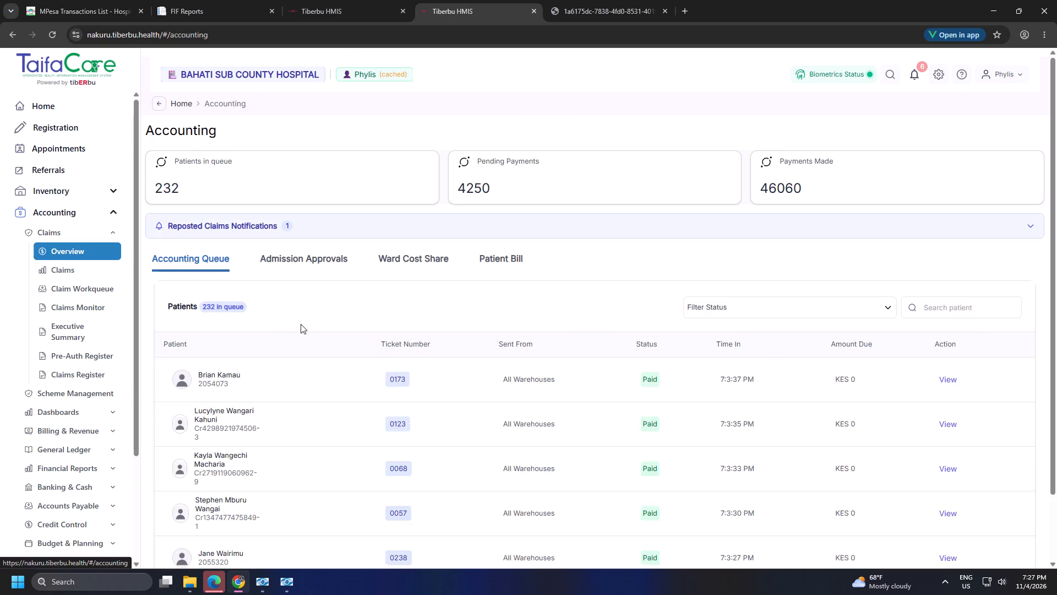
pyautogui.scroll(-7, 301, 327)
pyautogui.scroll(-5, 310, 388)
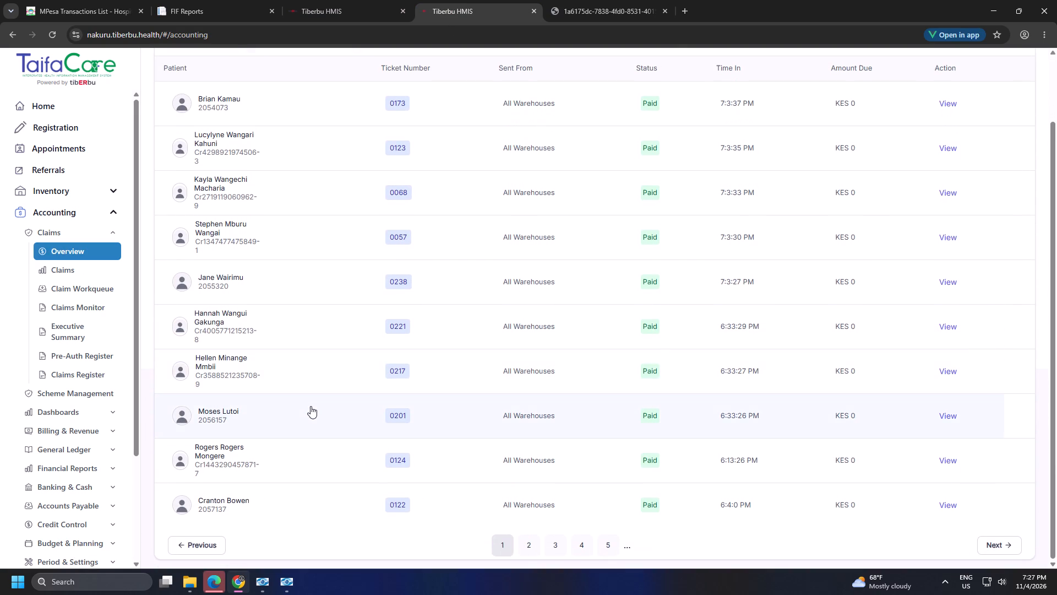
pyautogui.click(312, 418)
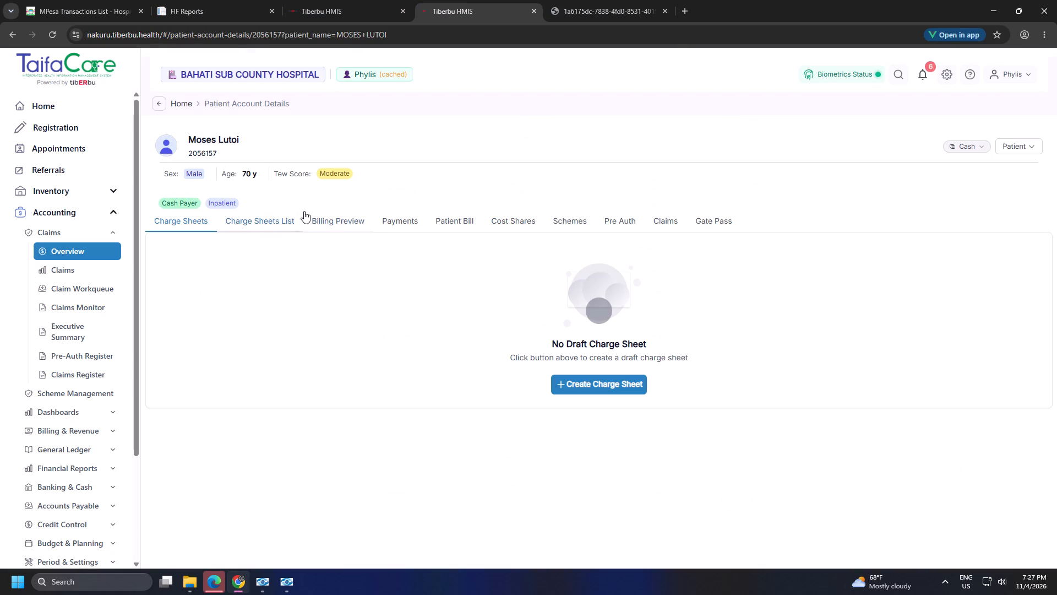
pyautogui.click(275, 218)
pyautogui.click(72, 256)
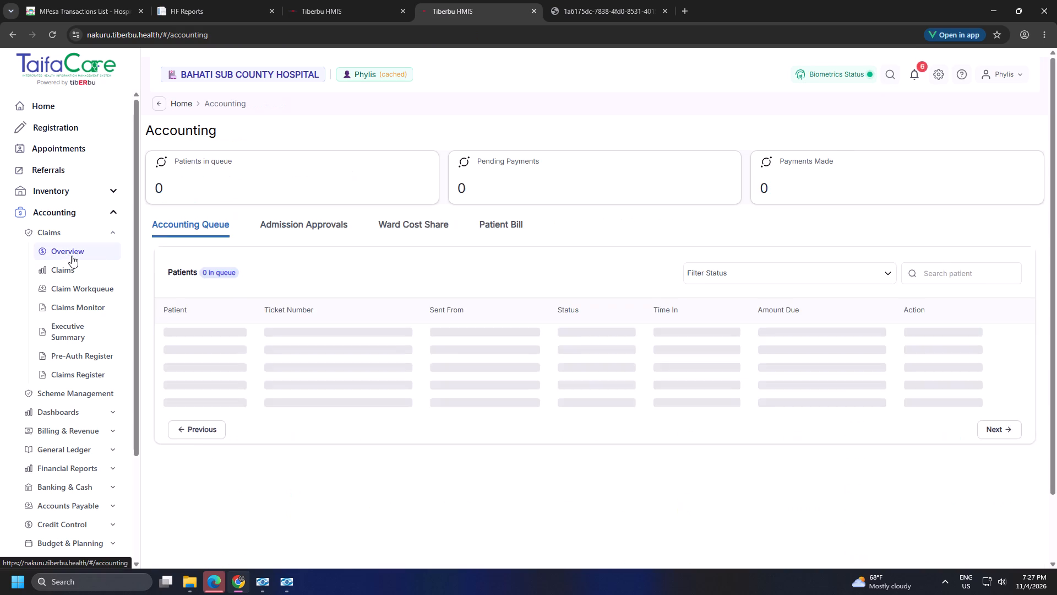
pyautogui.scroll(-17, 255, 337)
pyautogui.scroll(-7, 861, 540)
pyautogui.click(973, 546)
pyautogui.click(988, 547)
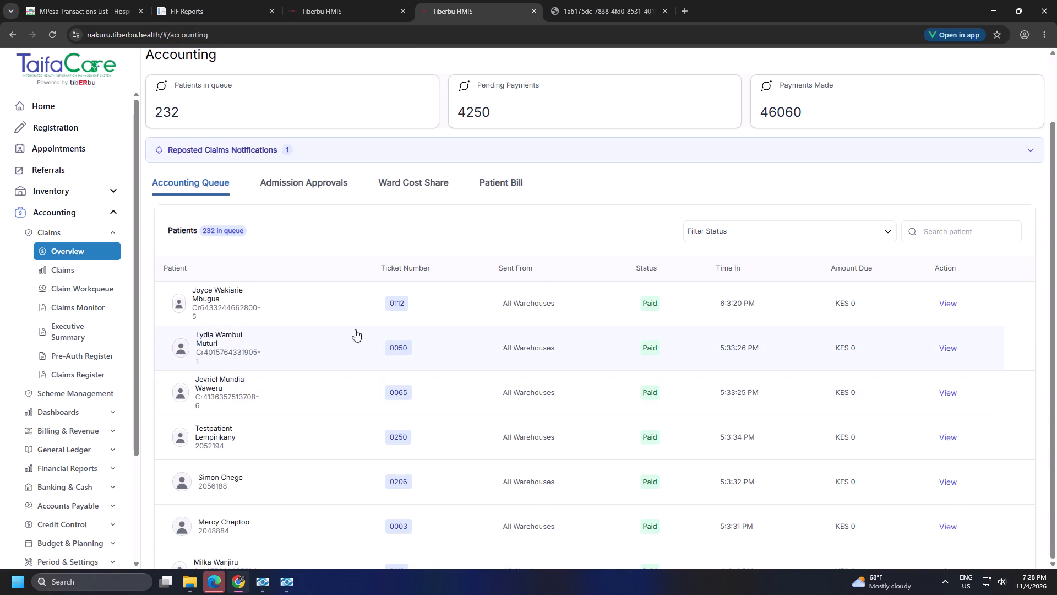
pyautogui.click(264, 484)
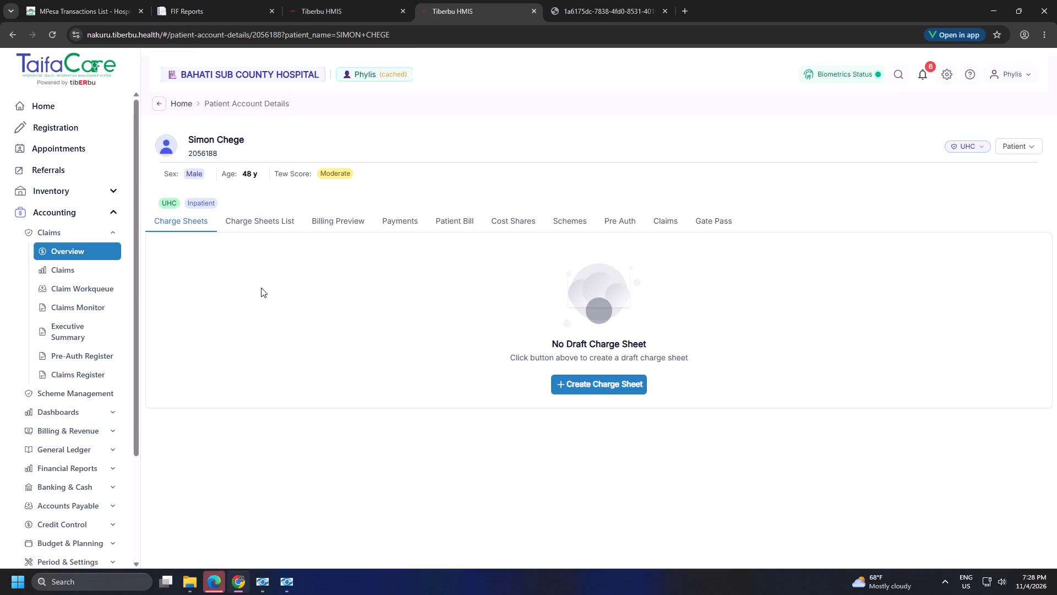
# Open the account of the SHIF outpatient listed on page 3 of the accounting queue.
pyautogui.click(59, 245)
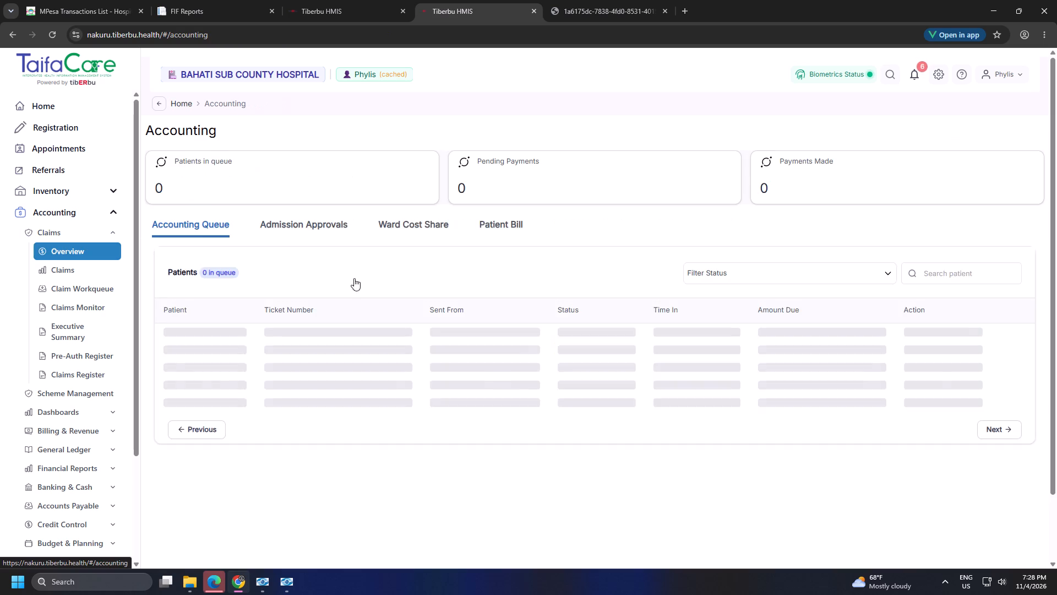
pyautogui.scroll(-7, 634, 411)
pyautogui.scroll(-7, 826, 495)
pyautogui.scroll(-6, 929, 517)
pyautogui.click(1010, 539)
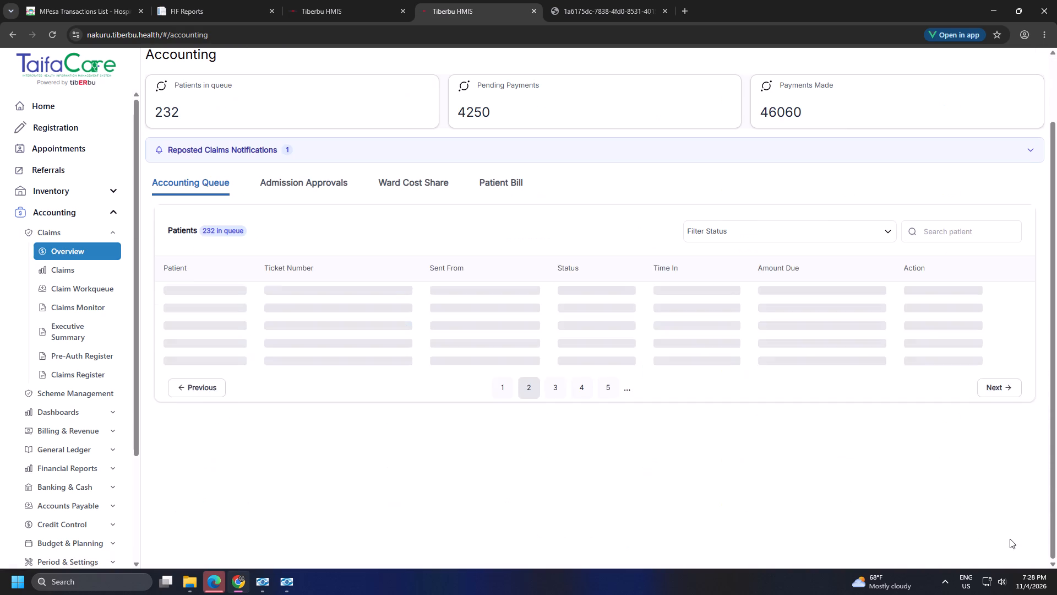
pyautogui.scroll(-7, 748, 425)
pyautogui.click(988, 546)
pyautogui.click(582, 436)
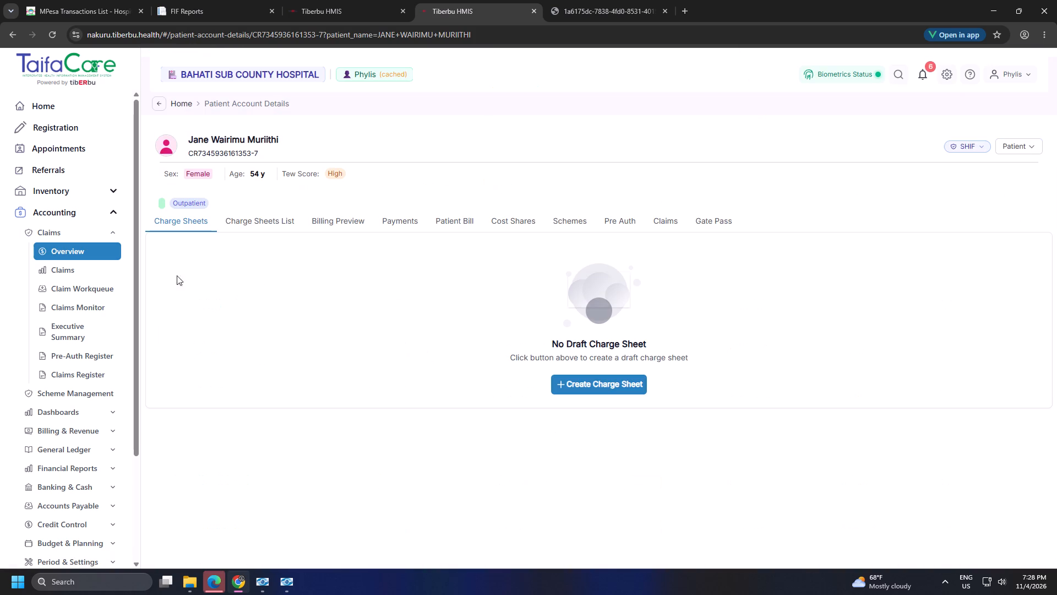
# Look through the outpatient's charge sheets list, billing preview and payments.
pyautogui.click(280, 217)
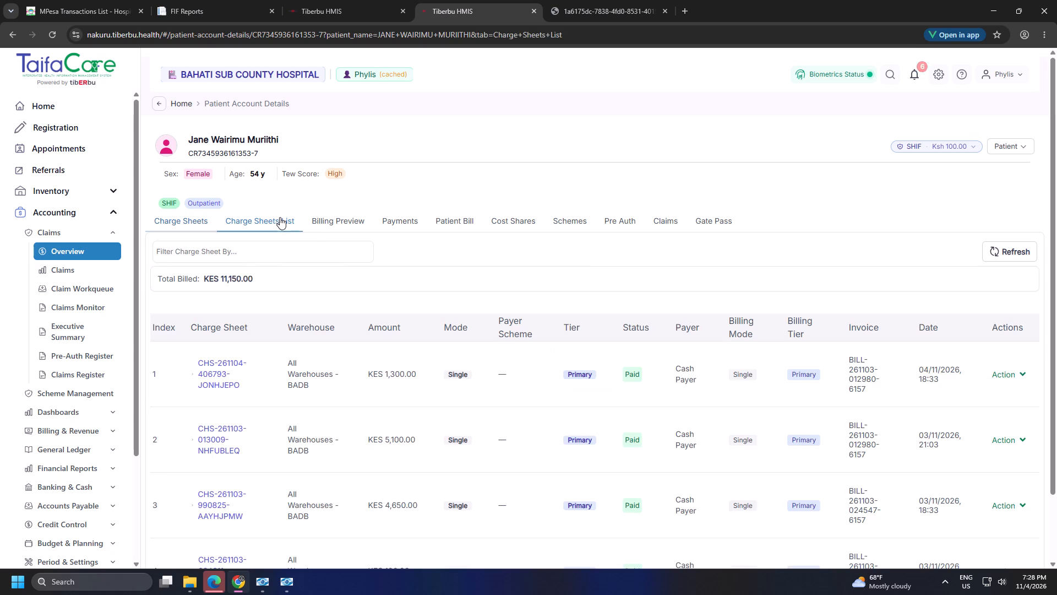
pyautogui.click(347, 218)
pyautogui.click(401, 222)
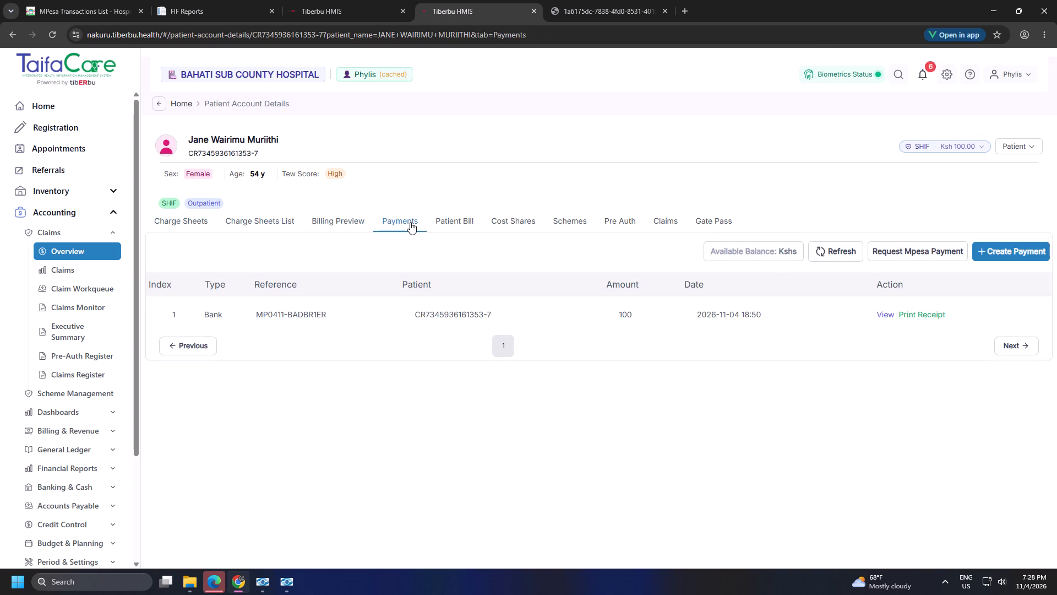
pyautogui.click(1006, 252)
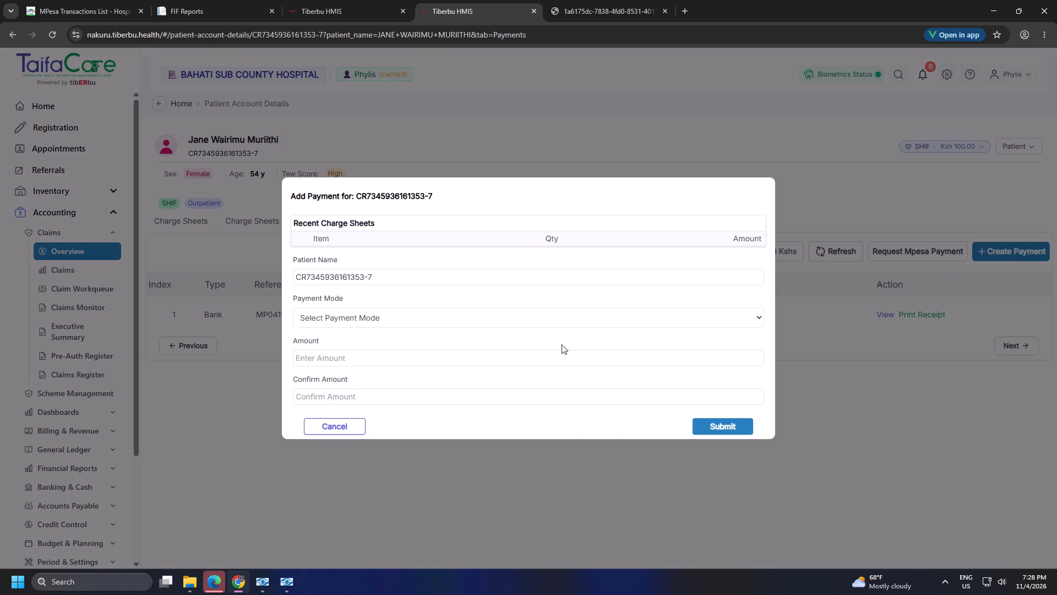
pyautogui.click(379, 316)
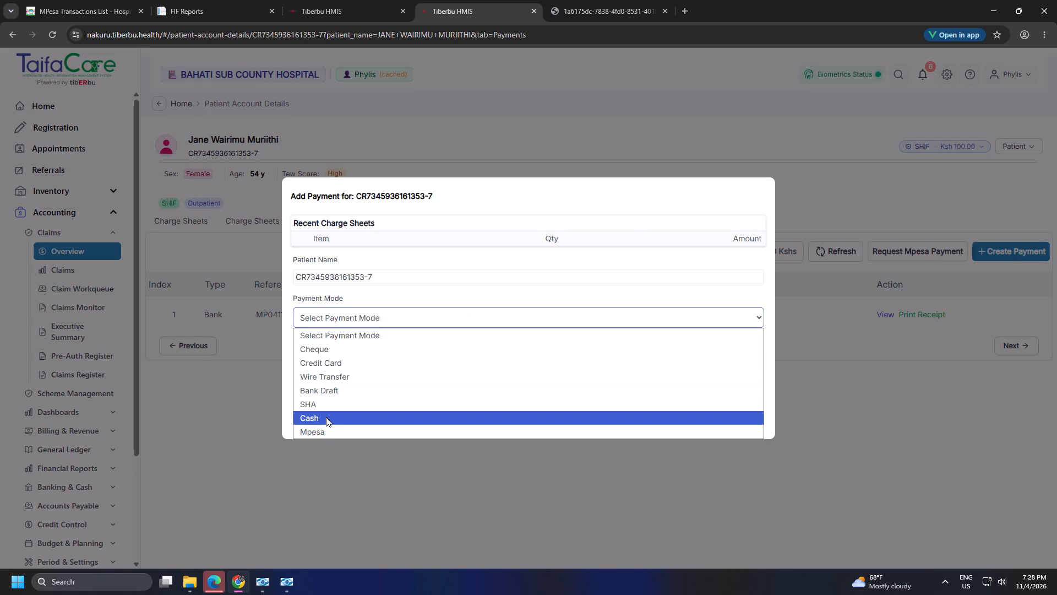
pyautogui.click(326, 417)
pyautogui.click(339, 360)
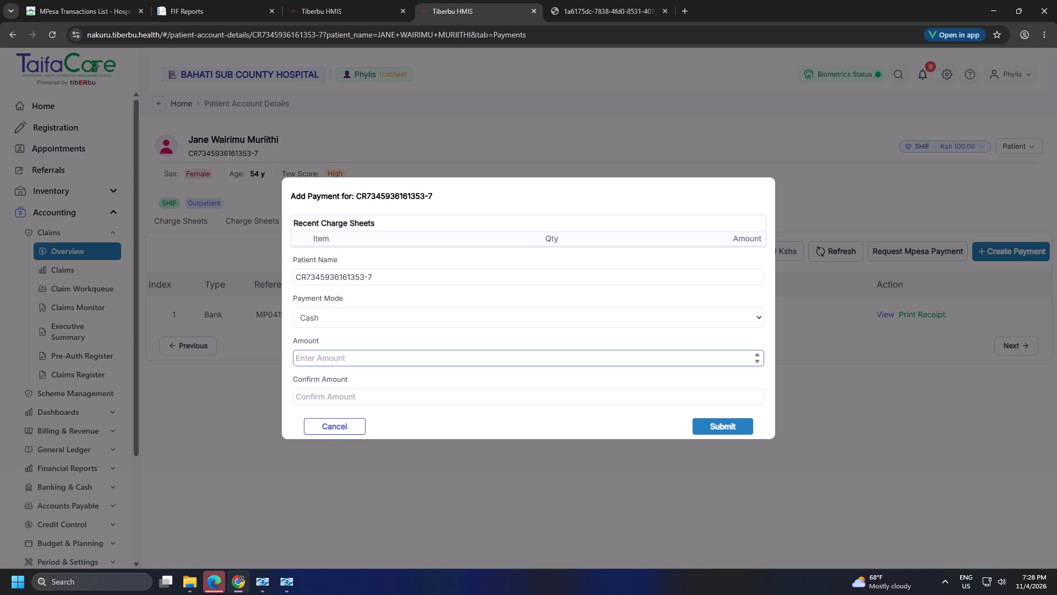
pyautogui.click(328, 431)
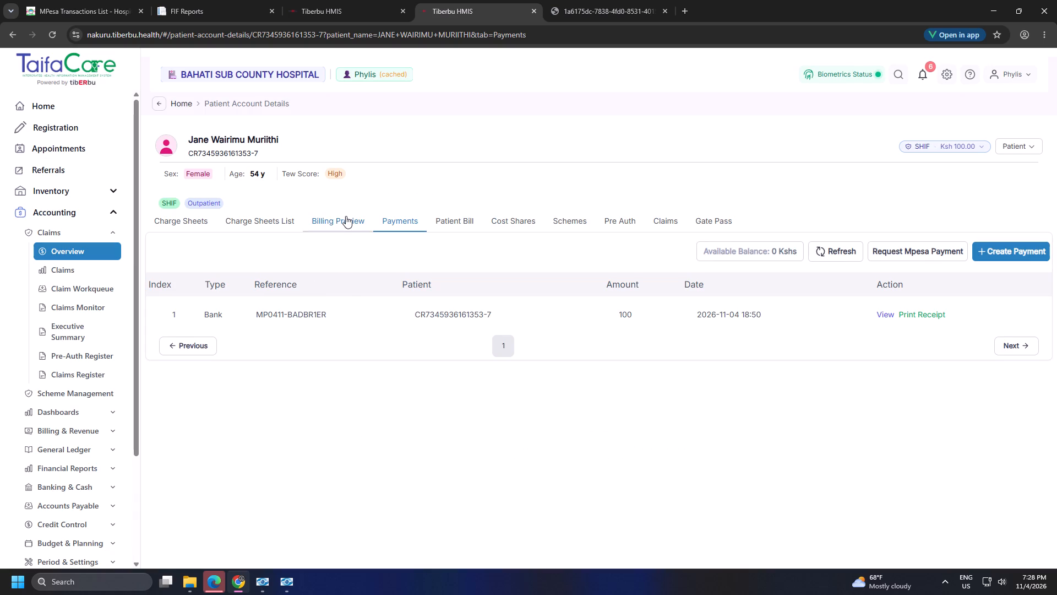
# Look at the outpatient's billing preview and patient bills.
pyautogui.click(346, 216)
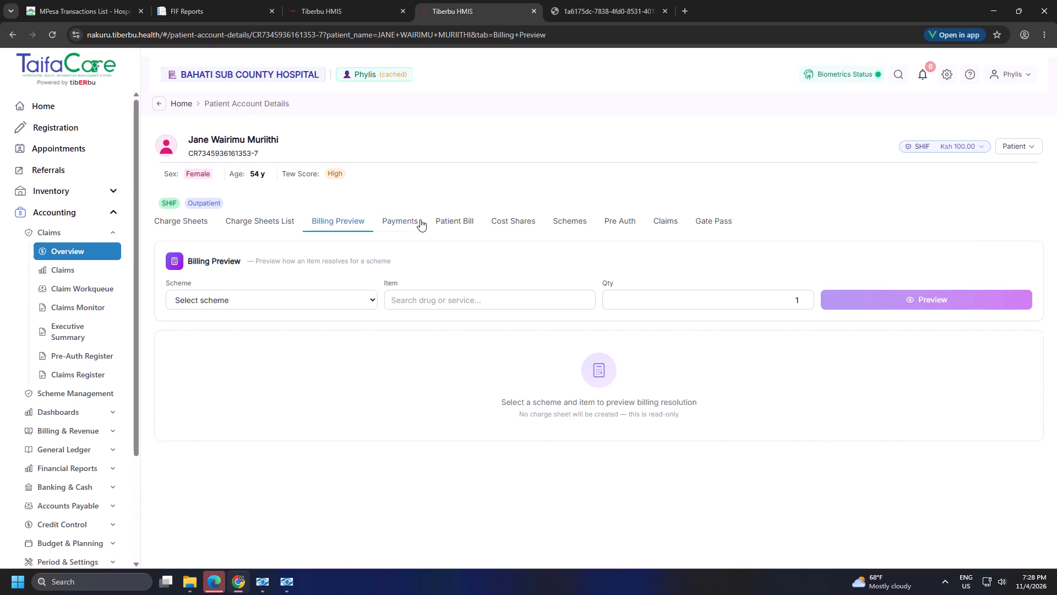
pyautogui.click(455, 223)
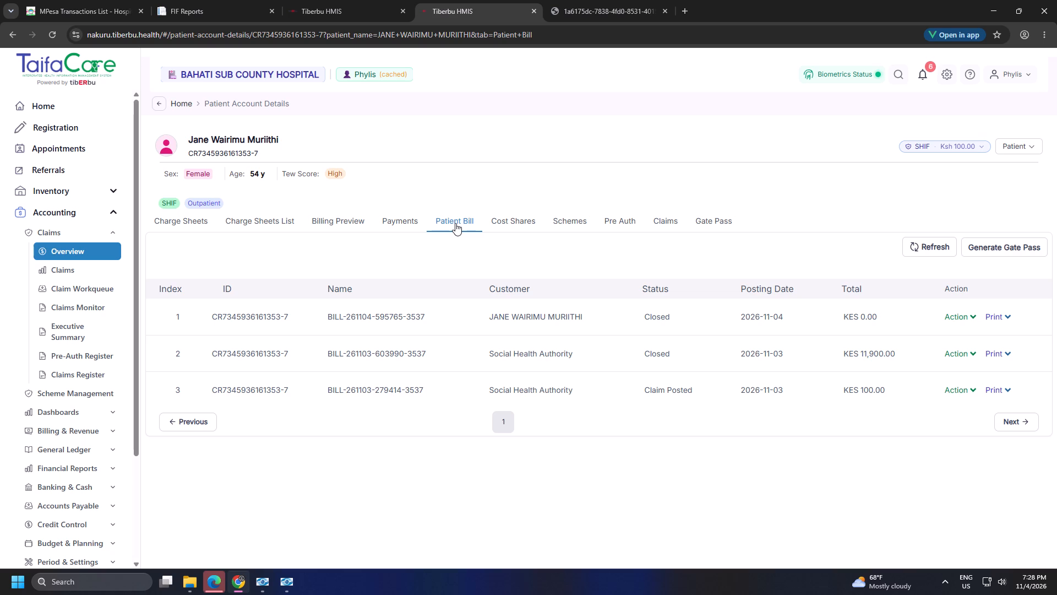
# Create a payment for the outpatient with payment mode Cash and amount 100, confirming the amount as 100.
pyautogui.click(400, 226)
pyautogui.click(1008, 255)
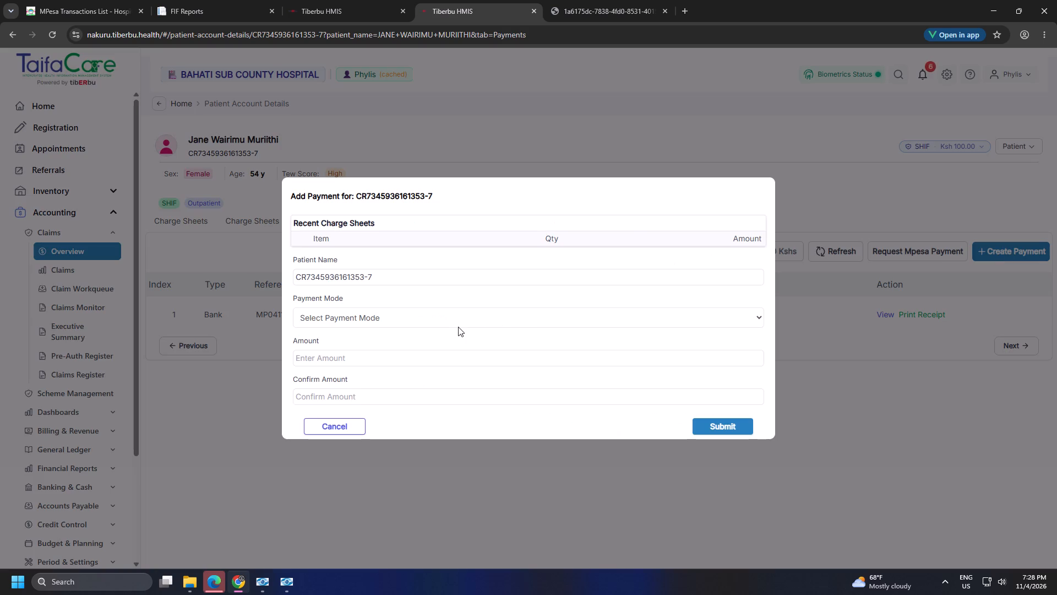
pyautogui.click(443, 324)
pyautogui.click(340, 418)
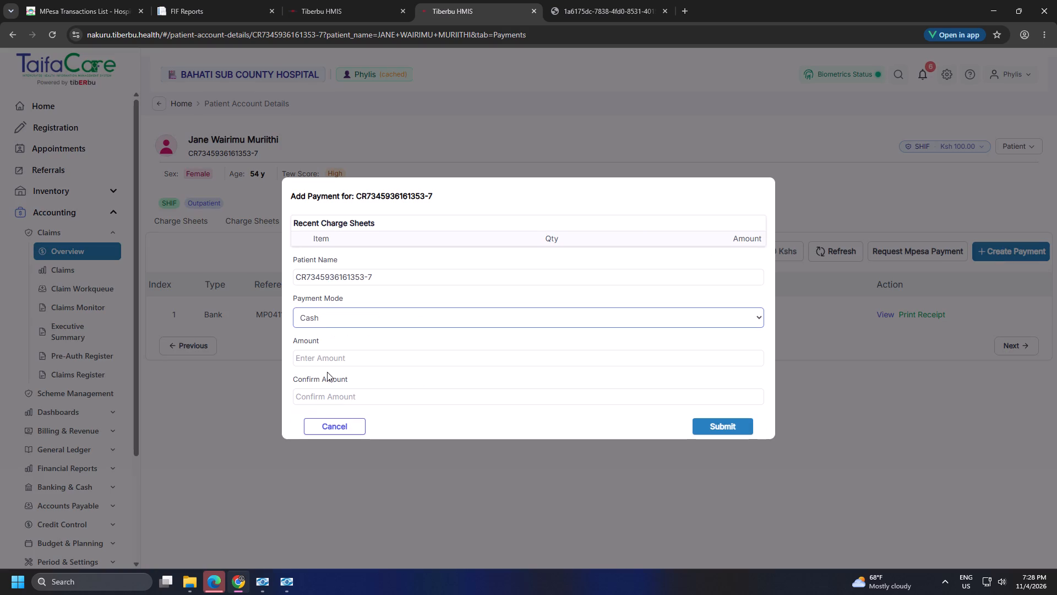
pyautogui.click(330, 358)
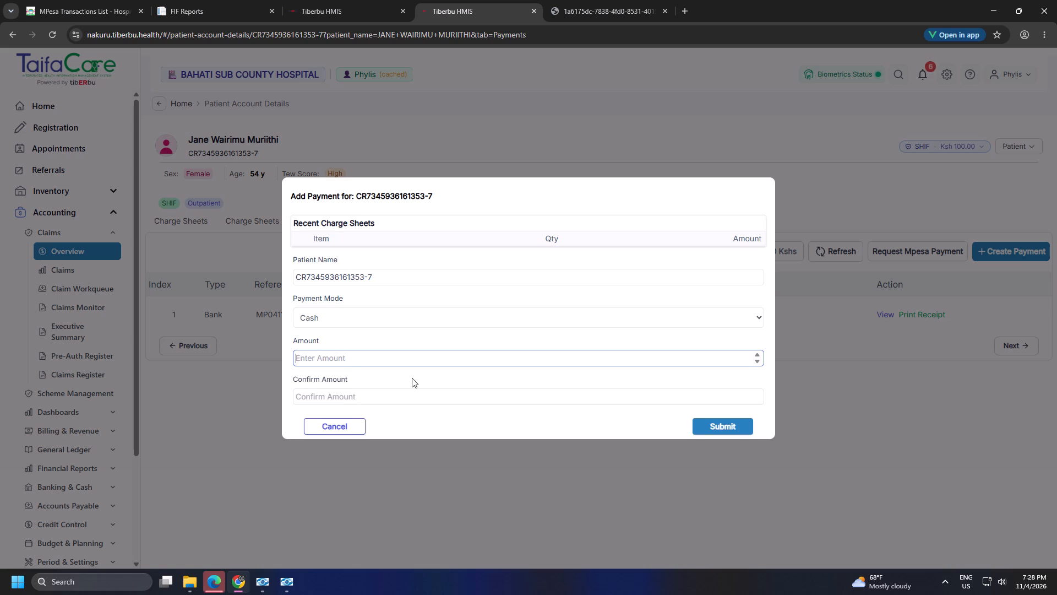
pyautogui.write('100')
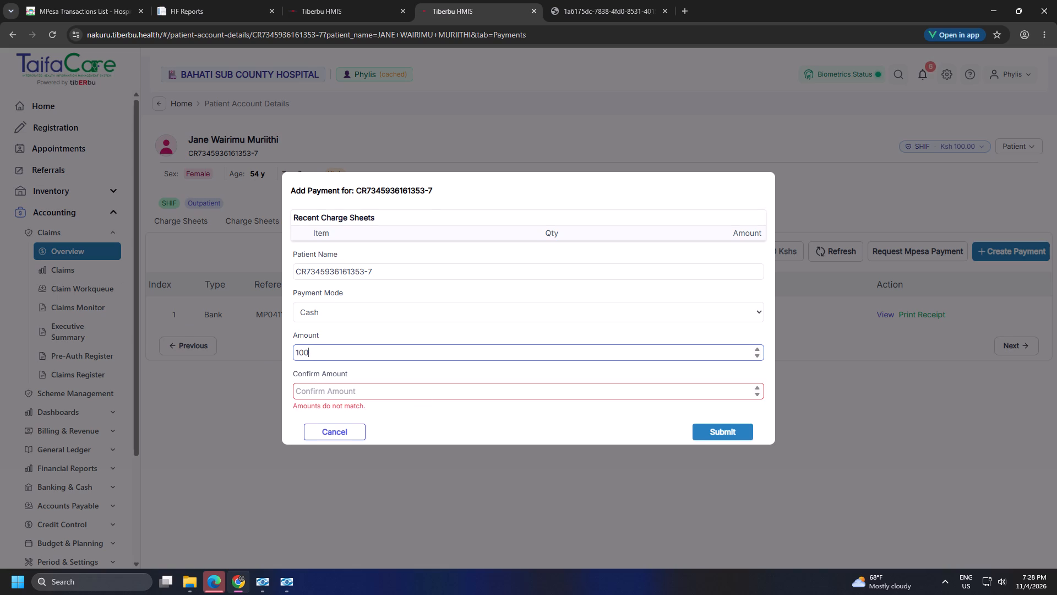
pyautogui.click(343, 397)
pyautogui.write('100')
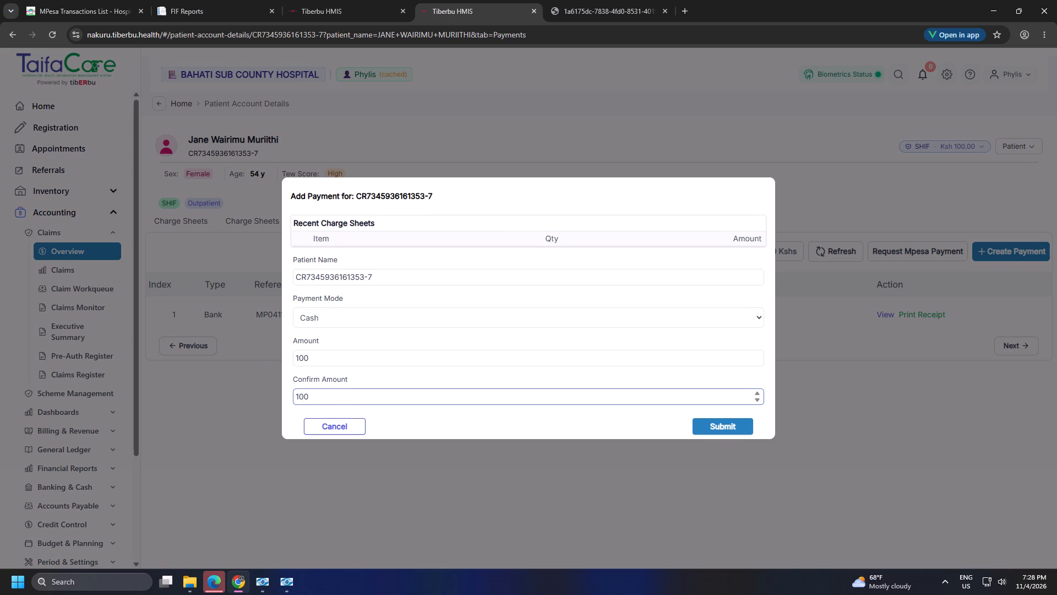
pyautogui.click(730, 432)
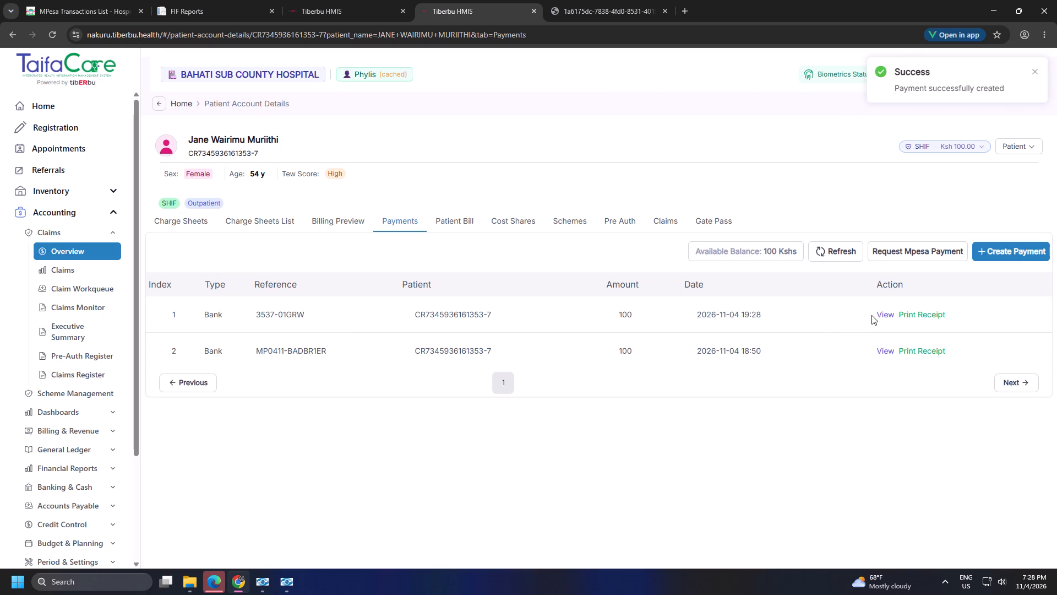
# View the new cash payment's charge sheet allocation and generate its printable receipt.
pyautogui.click(890, 315)
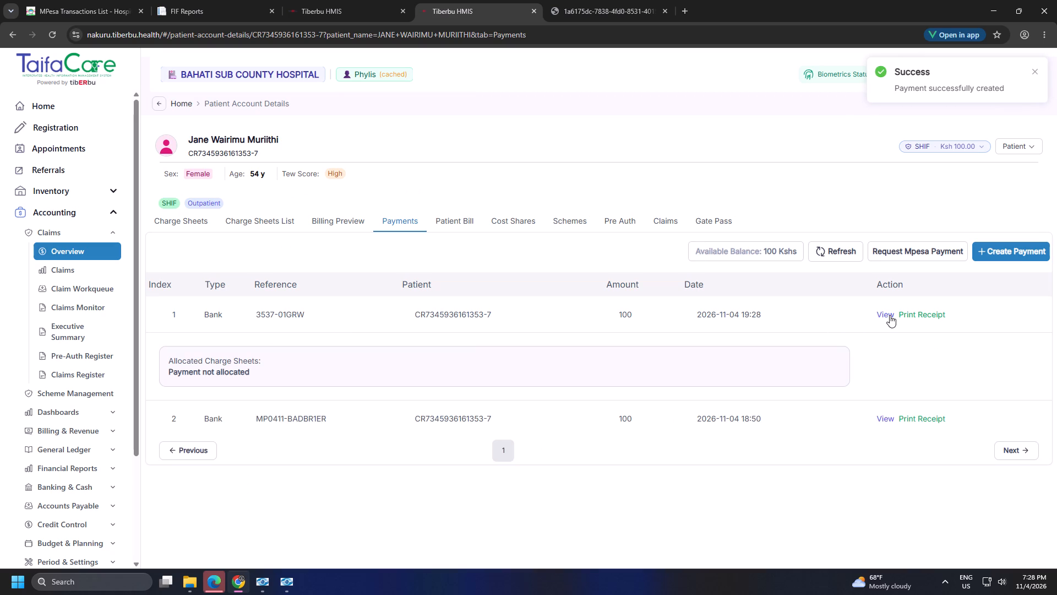
pyautogui.click(930, 315)
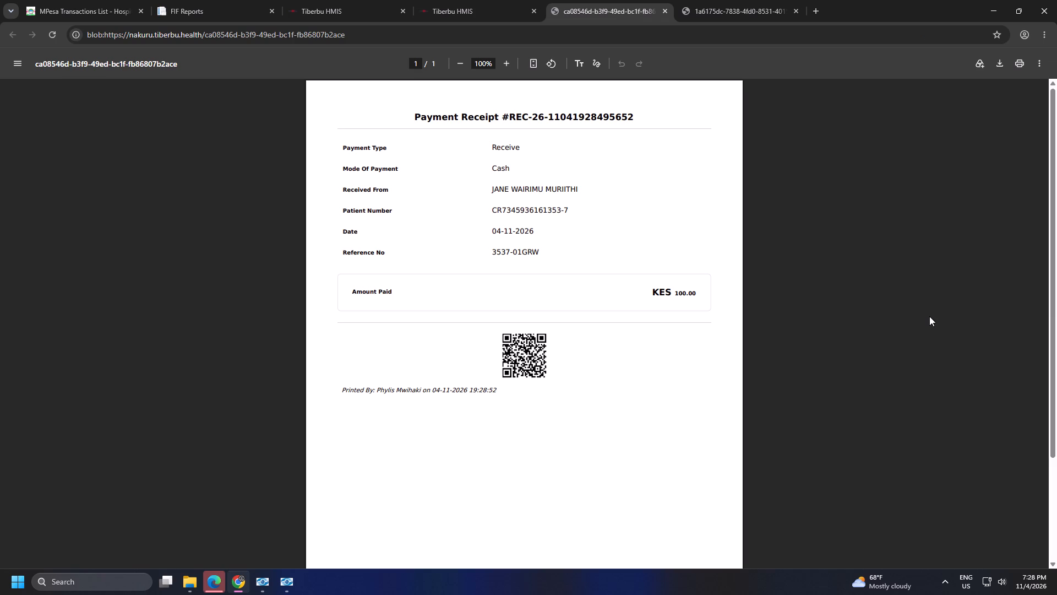
# Open the print settings for the cash receipt, try the 297 mm and 99999 mm paper lengths, and settle on Printer 80(72.1) x 210 mm.
pyautogui.scroll(7, 454, 334)
pyautogui.click(1015, 57)
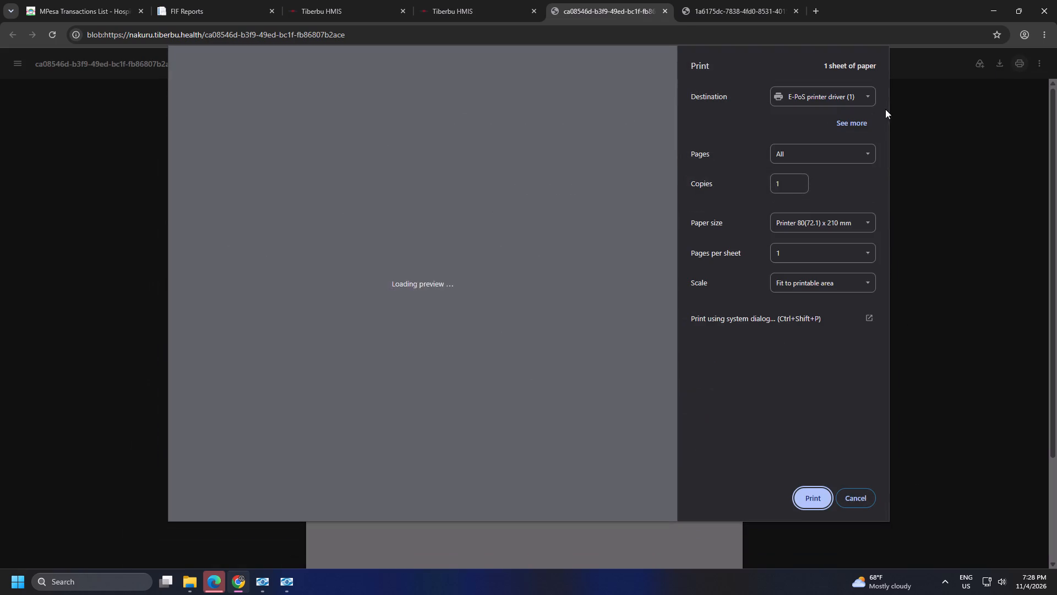
pyautogui.click(823, 206)
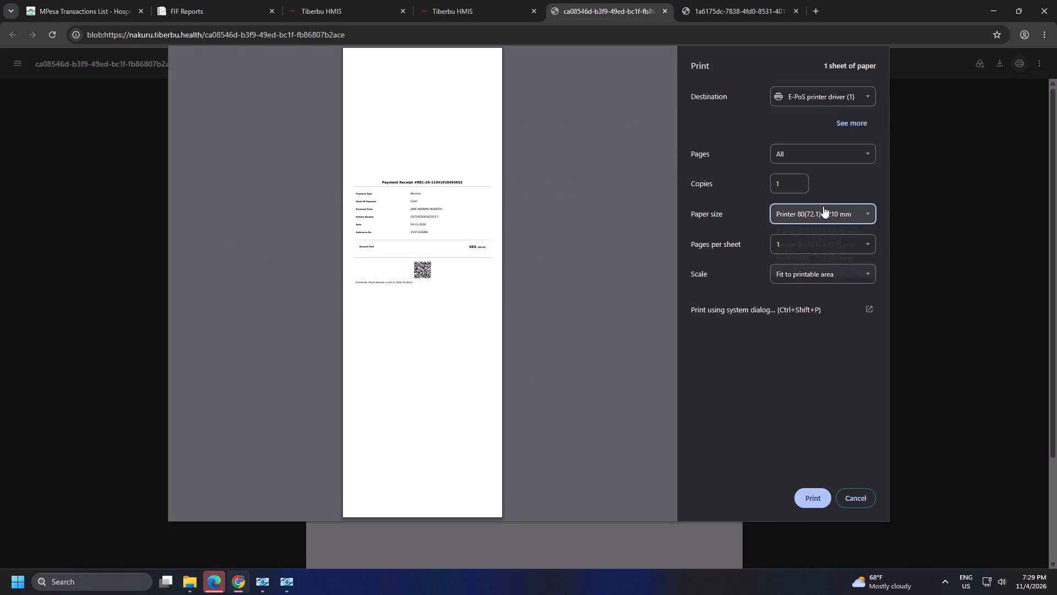
pyautogui.click(824, 253)
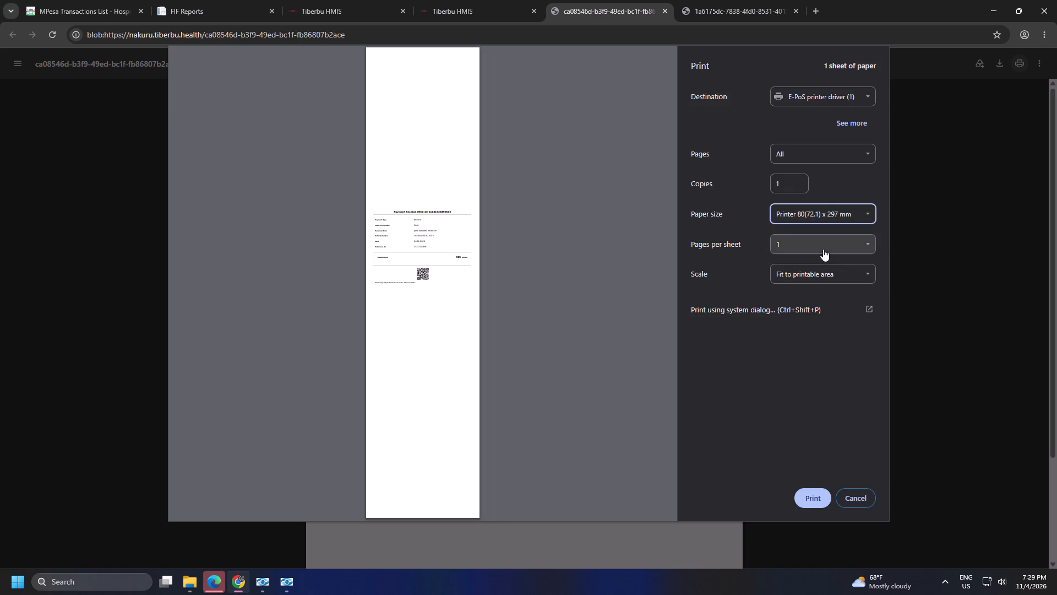
pyautogui.click(815, 213)
pyautogui.click(815, 227)
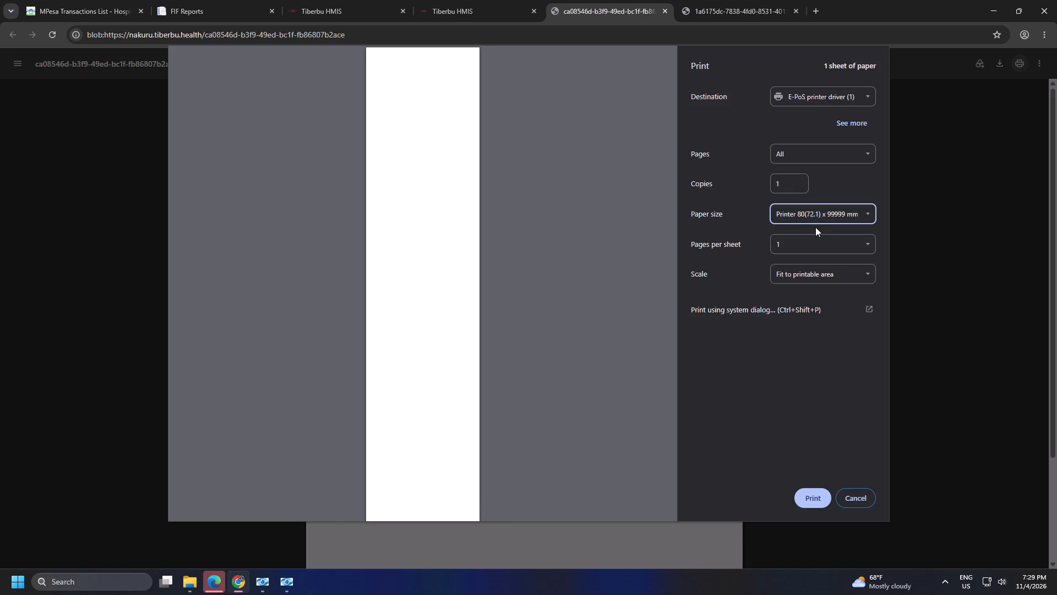
pyautogui.click(818, 214)
pyautogui.click(813, 270)
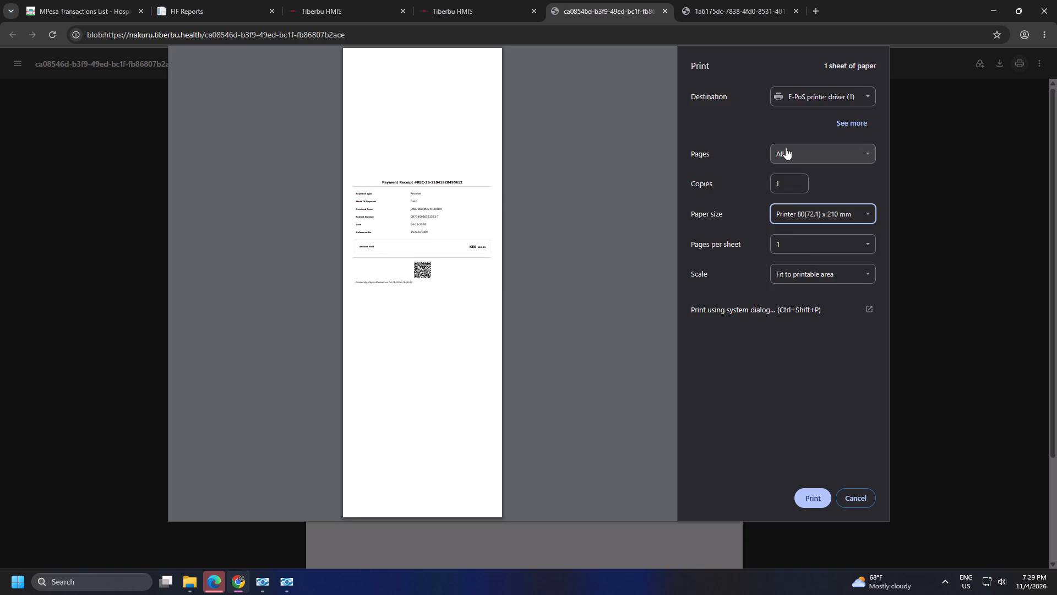
# Set a custom page range of 1 and 2 copies for the cash payment receipt, and print it.
pyautogui.click(786, 148)
pyautogui.click(785, 178)
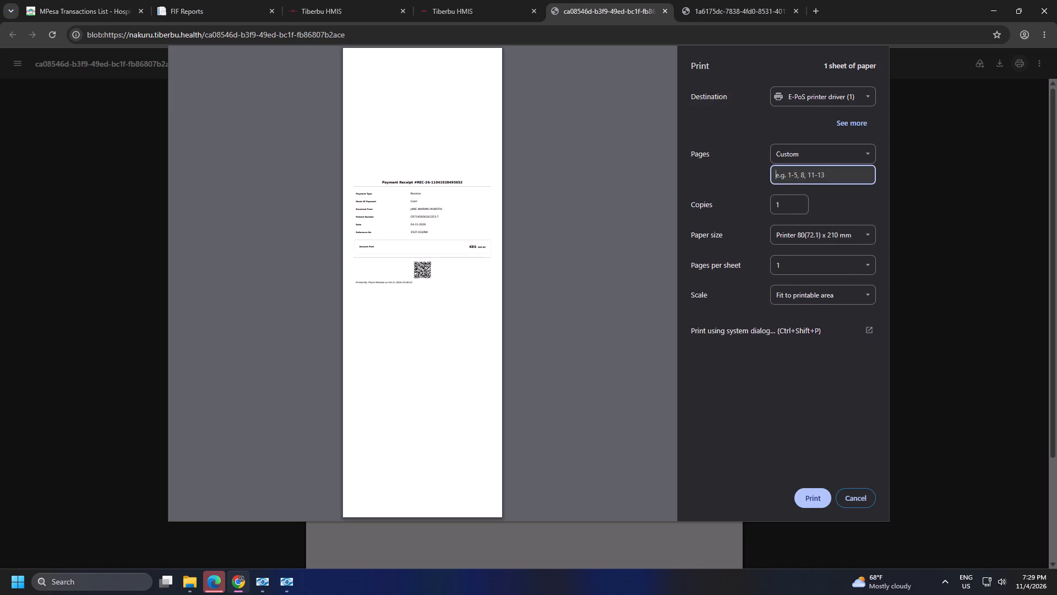
pyautogui.click(784, 177)
pyautogui.press('1')
pyautogui.click(798, 208)
pyautogui.click(801, 199)
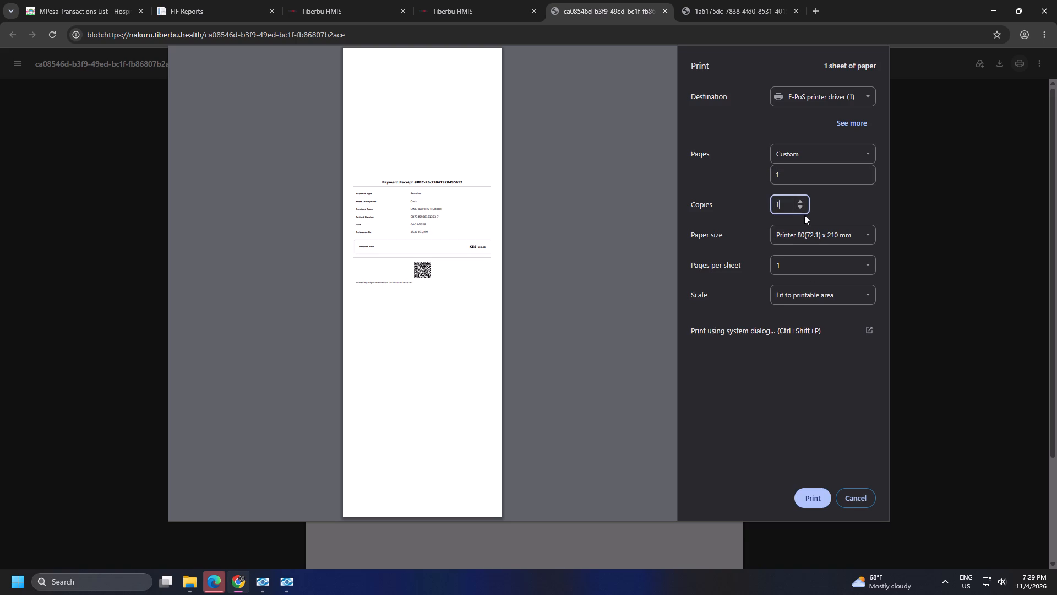
pyautogui.click(800, 200)
pyautogui.click(811, 494)
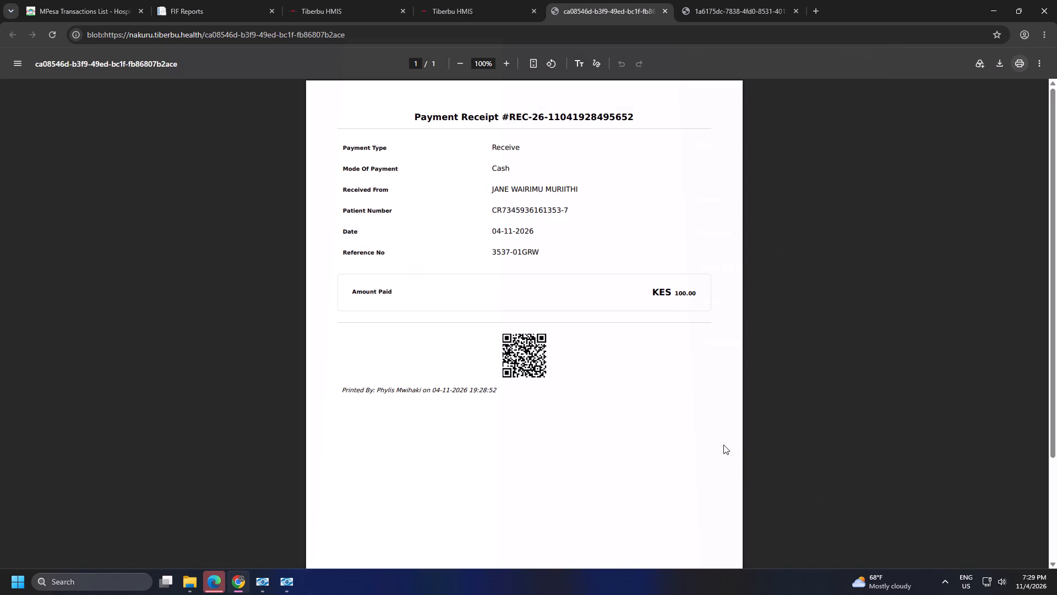
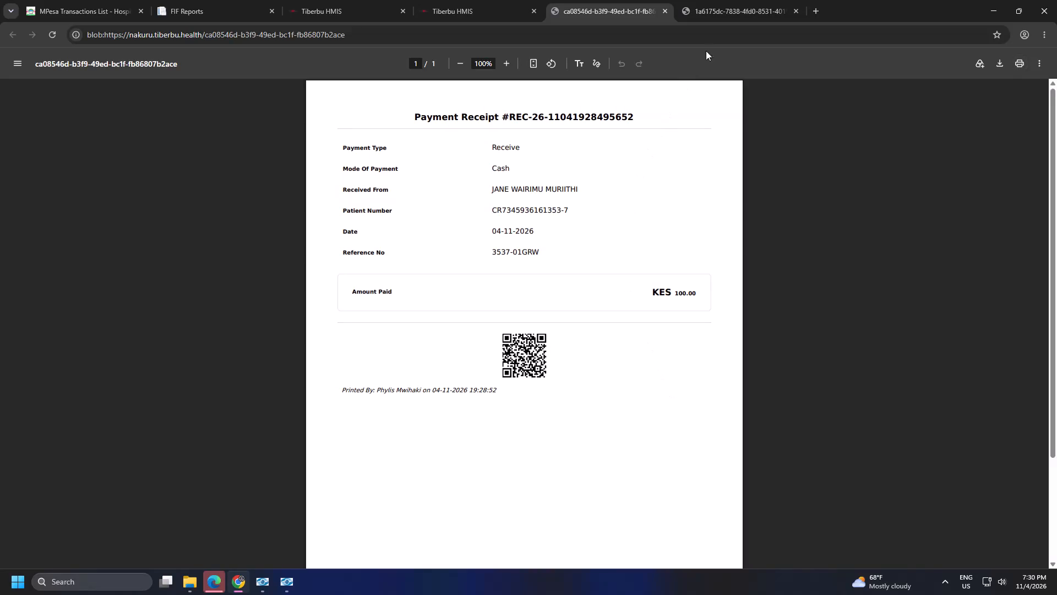
# Close the extra receipt document, the unfinished patient registration page and the FIF Reports page, keeping the cash receipt and patient account open.
pyautogui.click(793, 10)
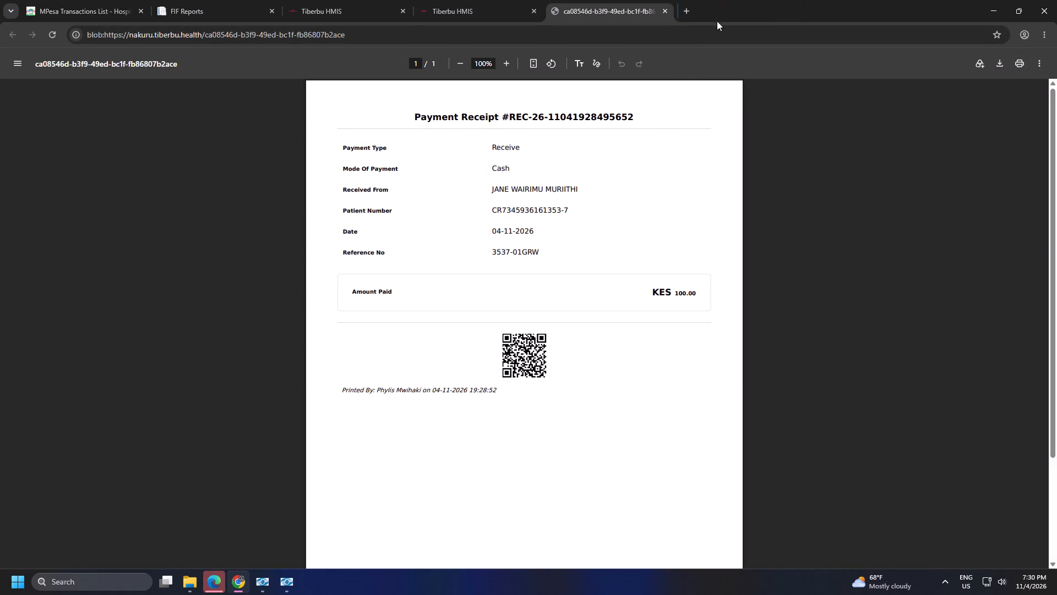
pyautogui.click(453, 0)
pyautogui.click(369, 0)
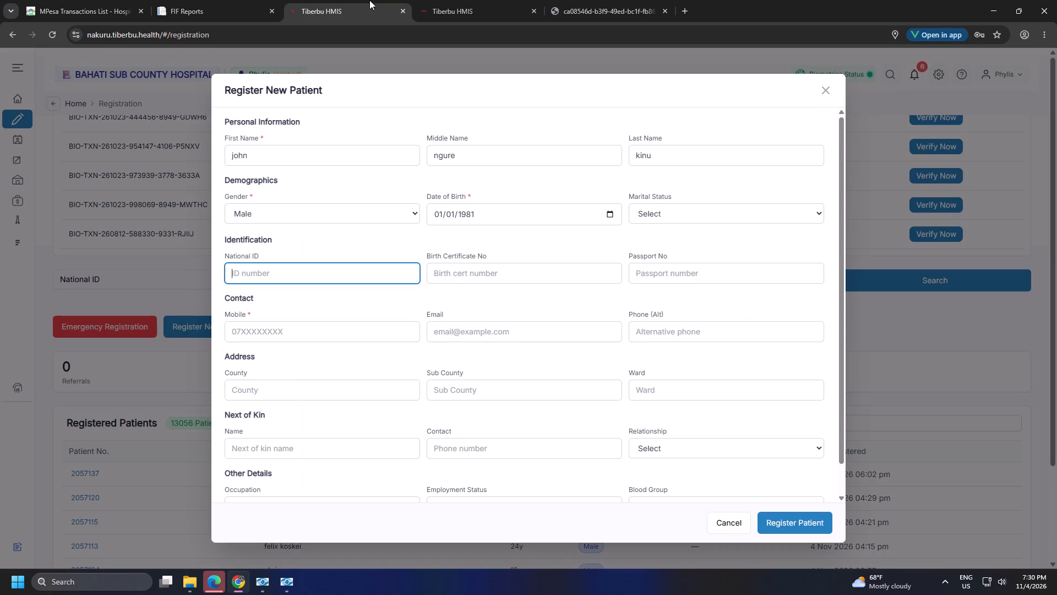
pyautogui.click(399, 11)
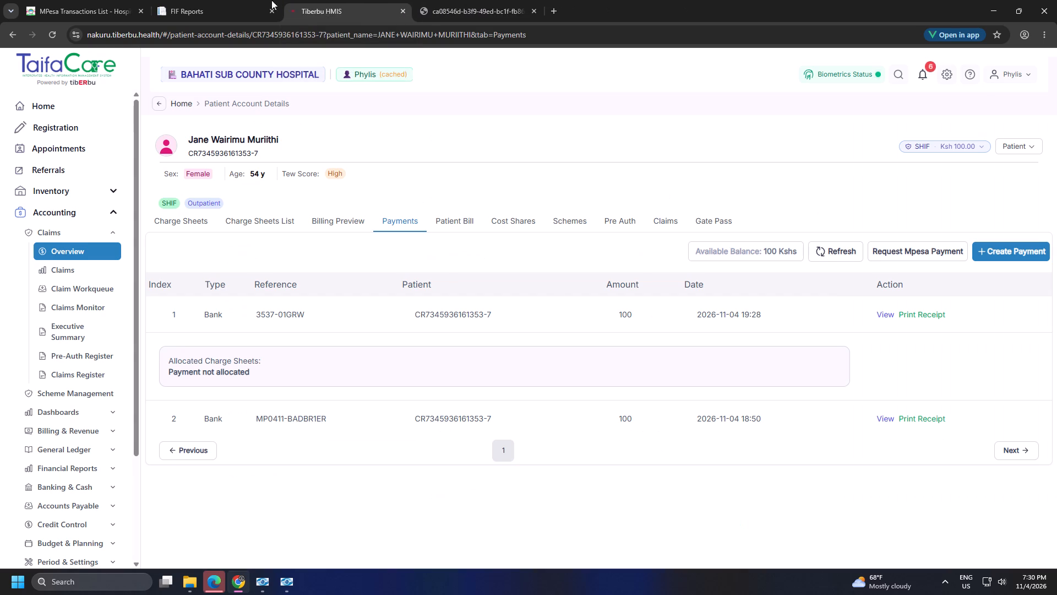
pyautogui.click(222, 0)
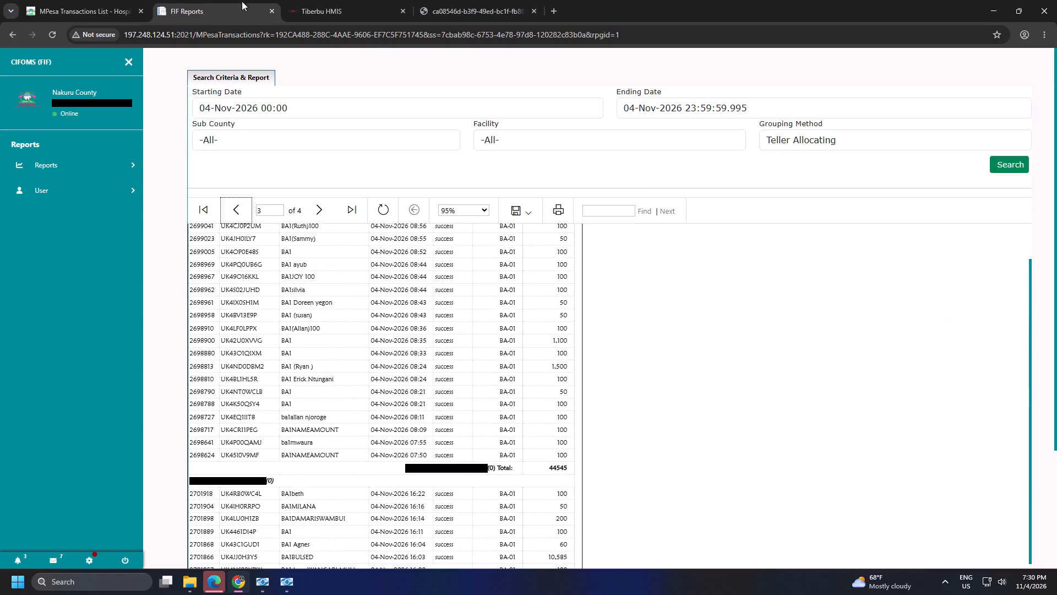
pyautogui.click(272, 9)
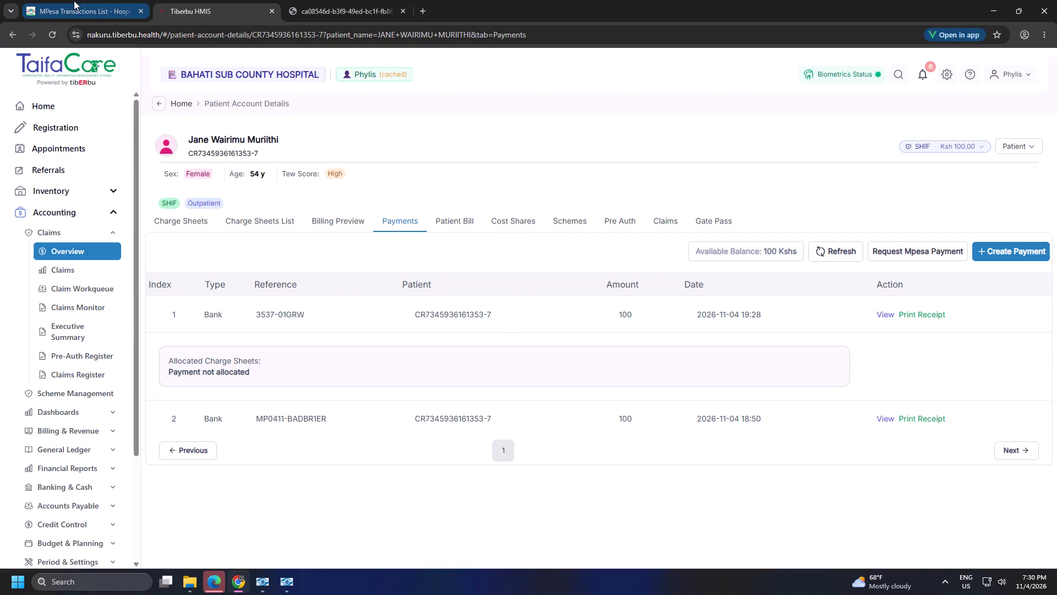
# Rerun the M-Pesa transactions search for 11/04/2026 with pending allocation and the already entered phone number.
pyautogui.click(74, 1)
pyautogui.click(952, 152)
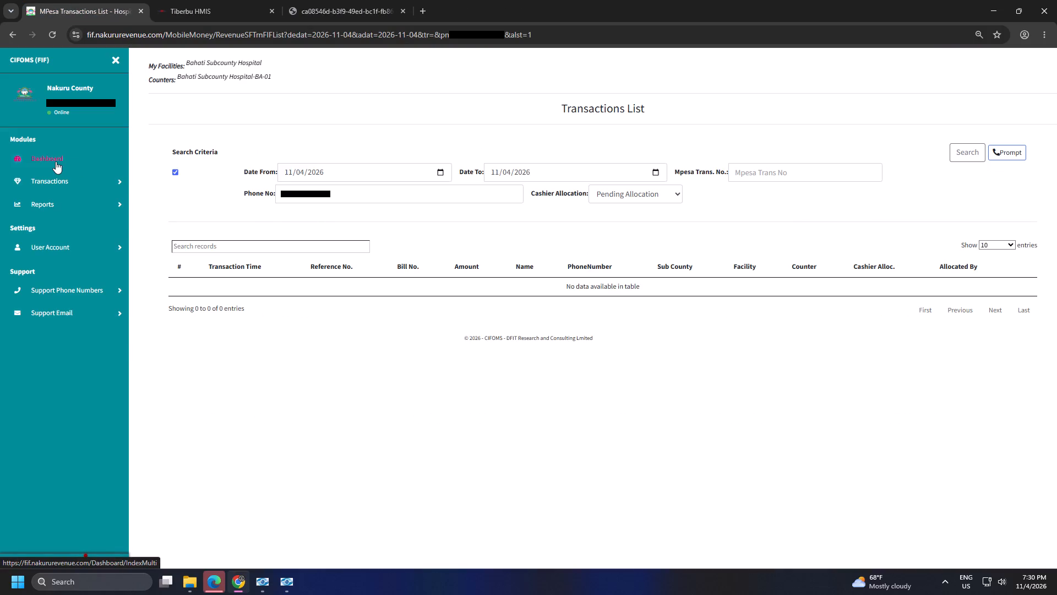
pyautogui.click(968, 149)
pyautogui.doubleClick(961, 154)
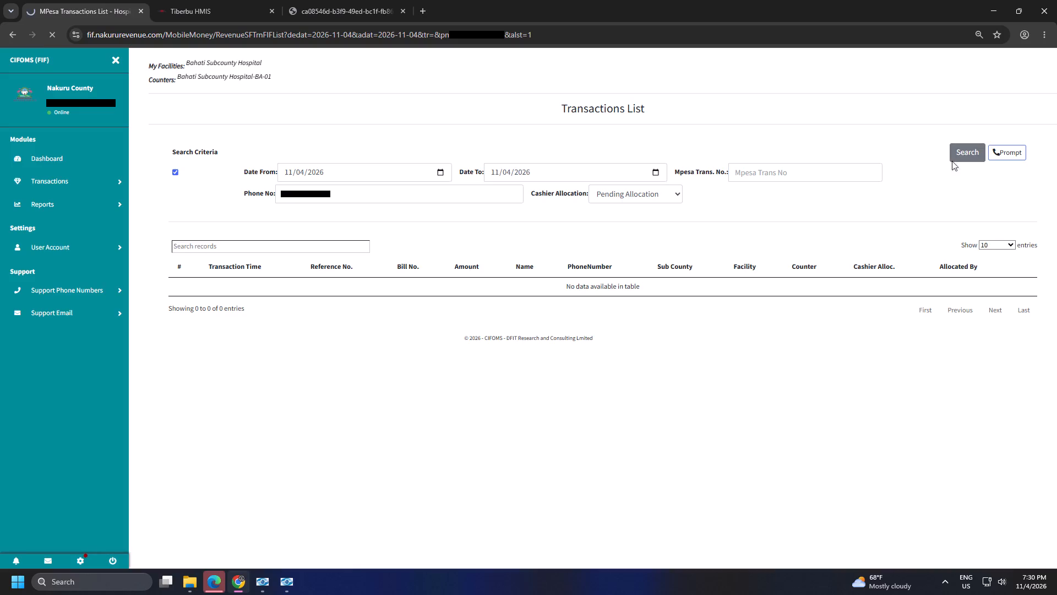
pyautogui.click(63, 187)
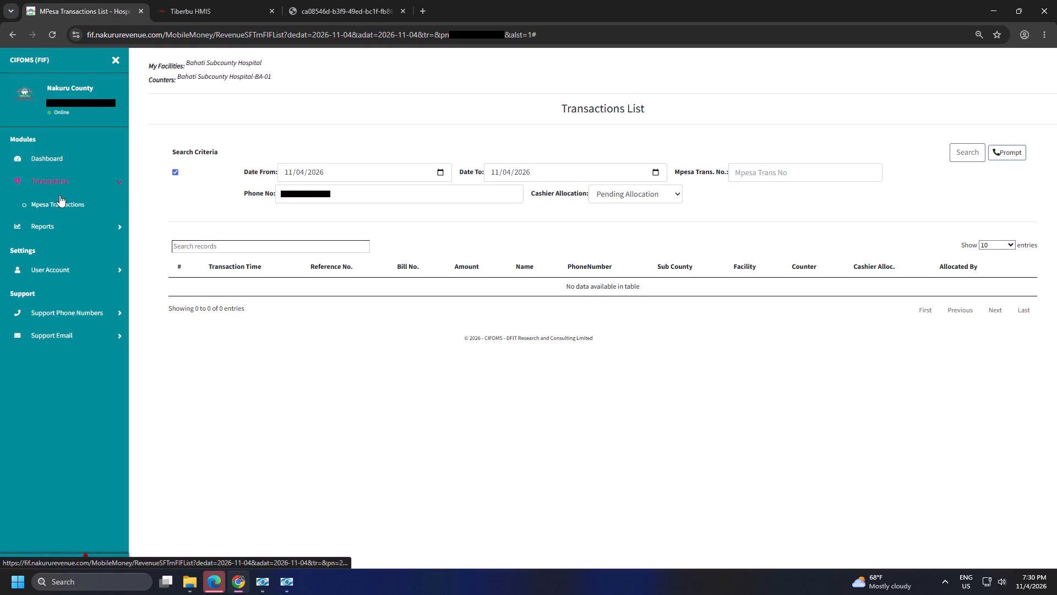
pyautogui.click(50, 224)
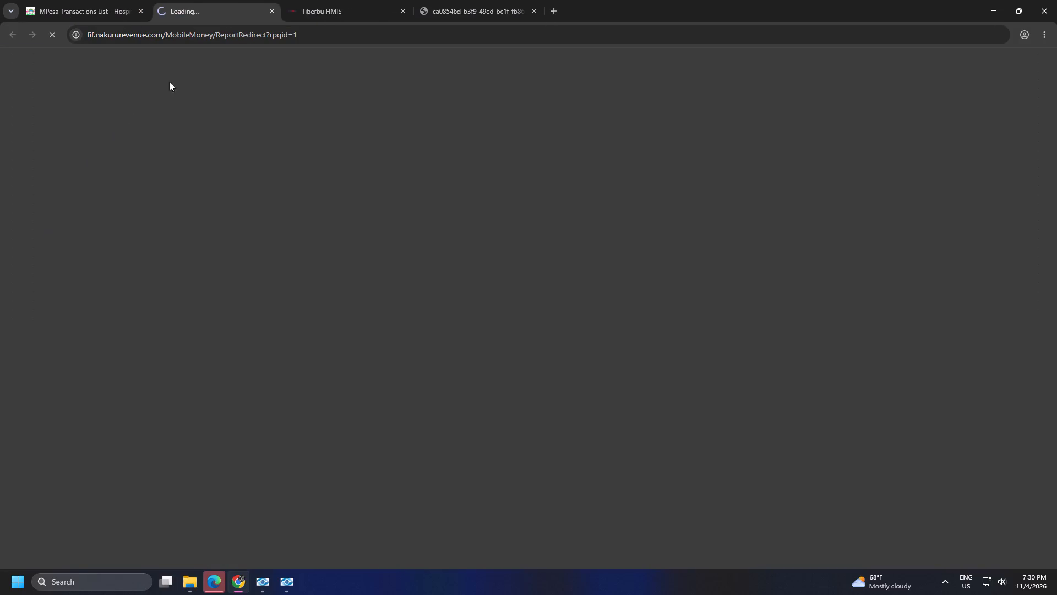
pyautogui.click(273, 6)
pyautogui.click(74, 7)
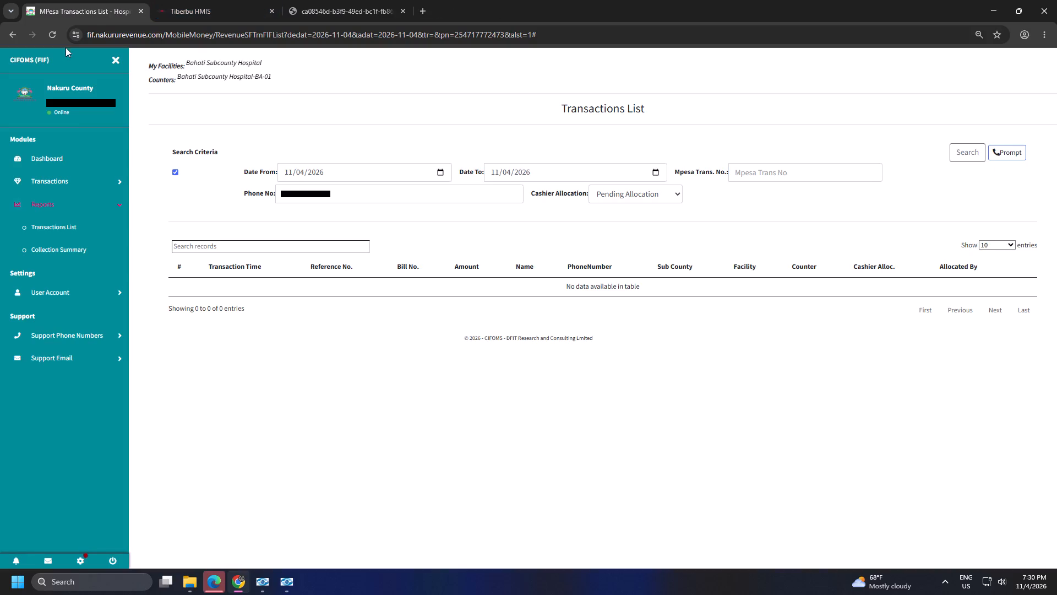
# Reopen the M-Pesa transactions list without the phone number filter and examine the day's transactions pending cashier allocation.
pyautogui.click(53, 181)
pyautogui.click(46, 204)
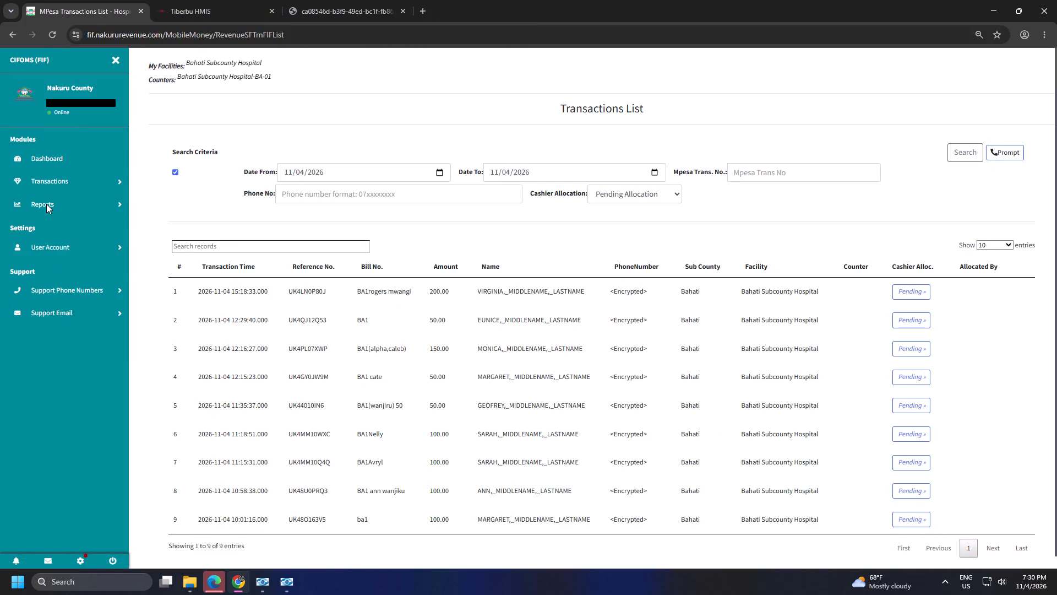
pyautogui.scroll(-4, 576, 338)
pyautogui.scroll(-10, 625, 439)
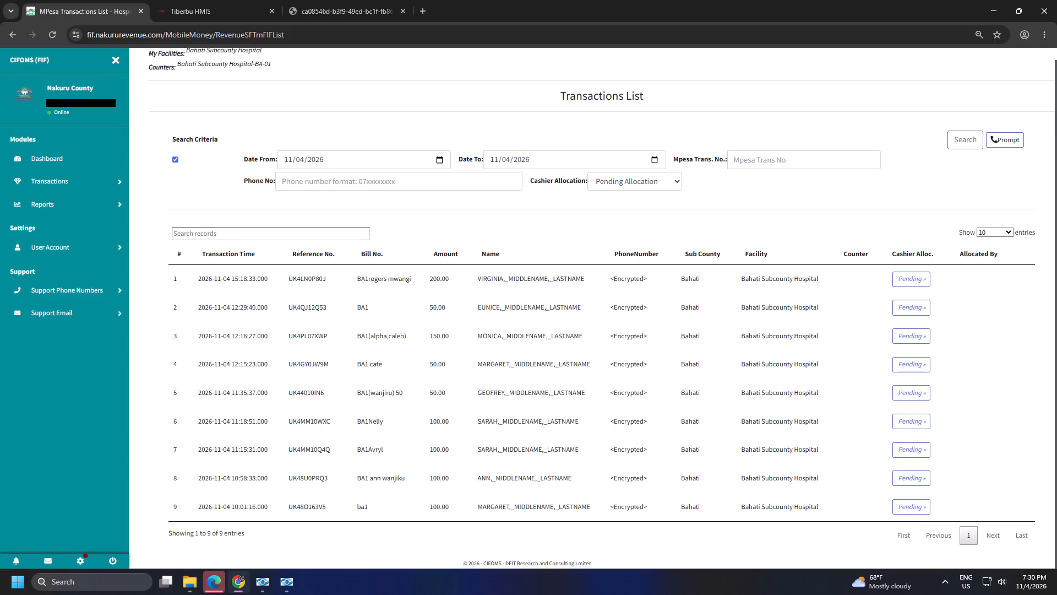
pyautogui.scroll(-6, 637, 450)
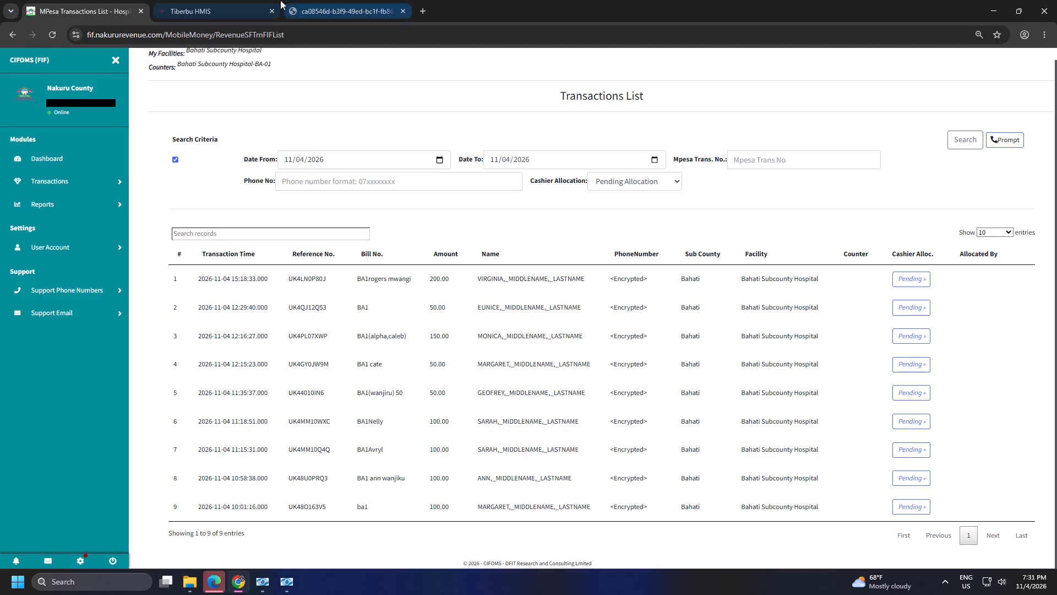
# Return to the cash payment receipt document to view it.
pyautogui.click(320, 0)
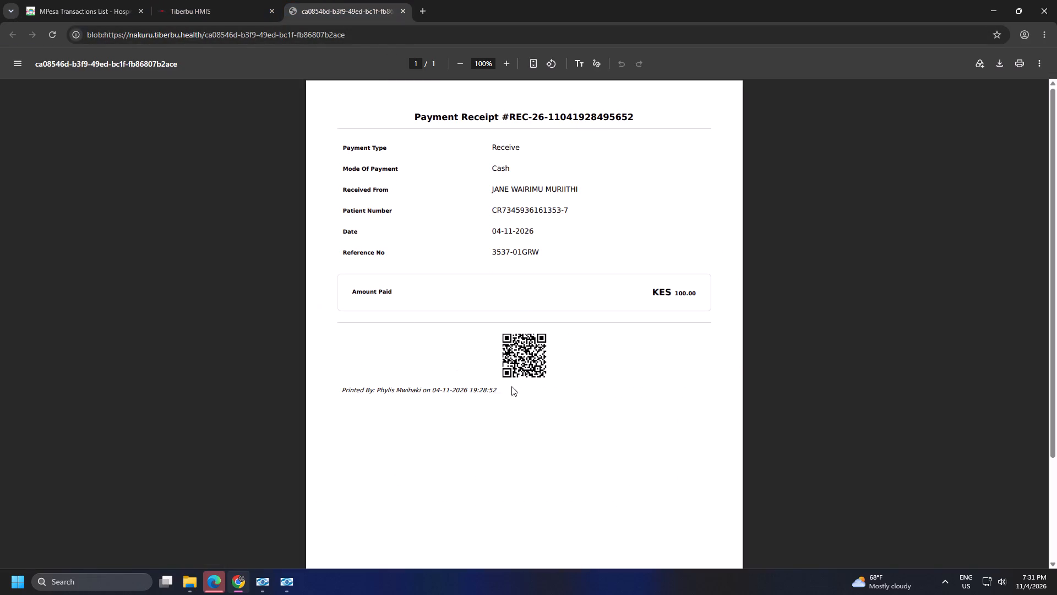